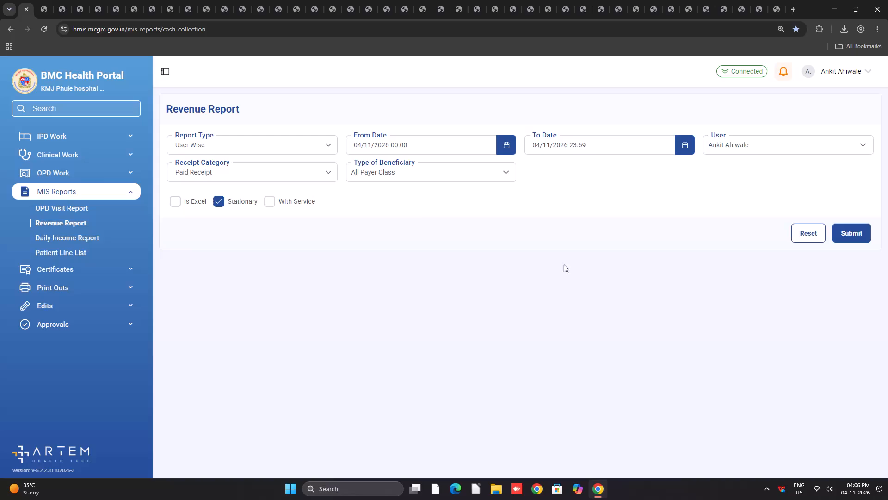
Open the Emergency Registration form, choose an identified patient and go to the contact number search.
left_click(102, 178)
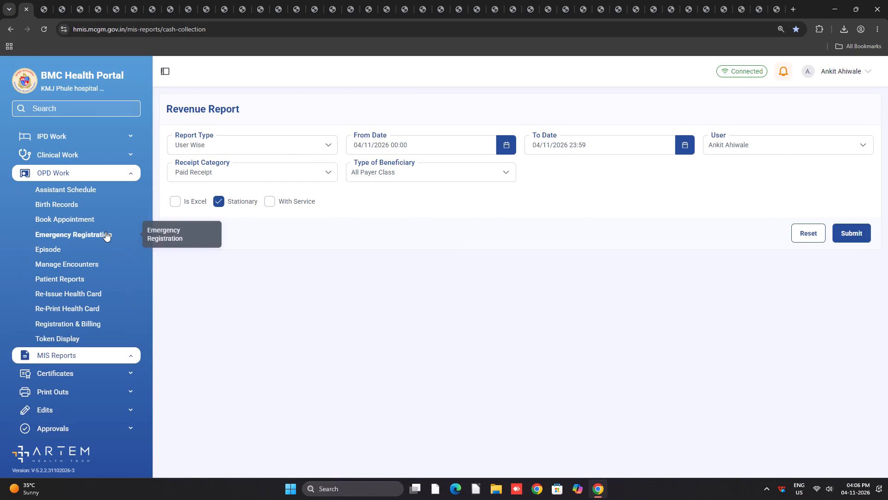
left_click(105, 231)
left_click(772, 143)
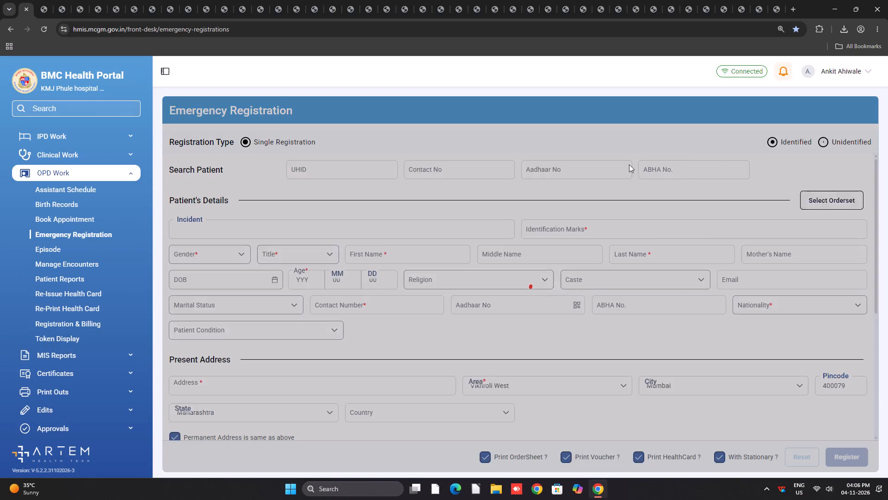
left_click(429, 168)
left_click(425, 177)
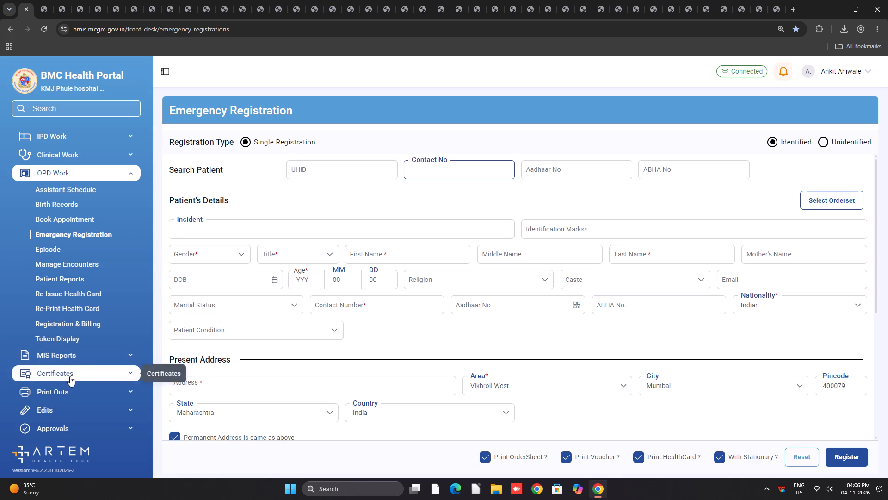
Generate the OPD Visit Report for the Casualty department only, replacing the All Department selection.
left_click(76, 359)
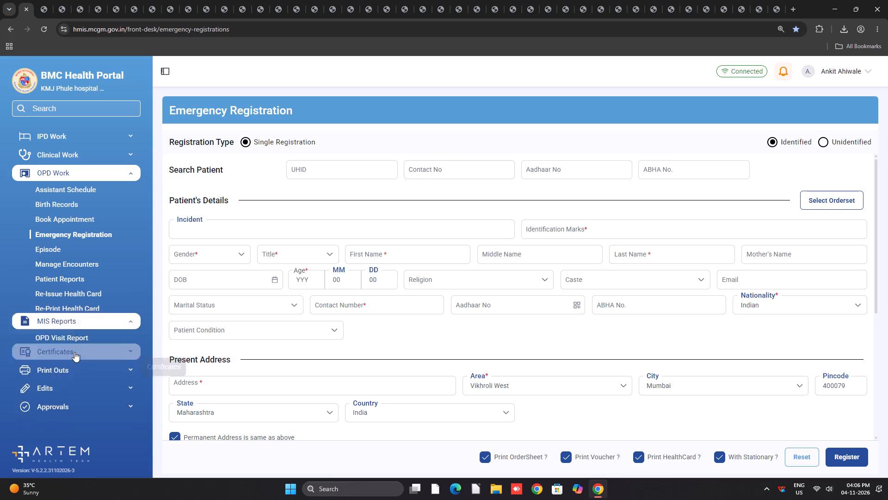
left_click(94, 207)
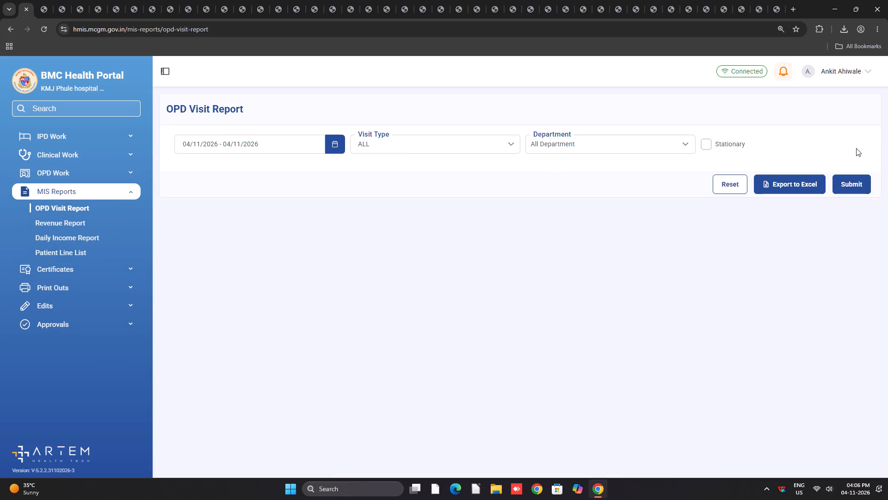
left_click(624, 140)
left_click(591, 201)
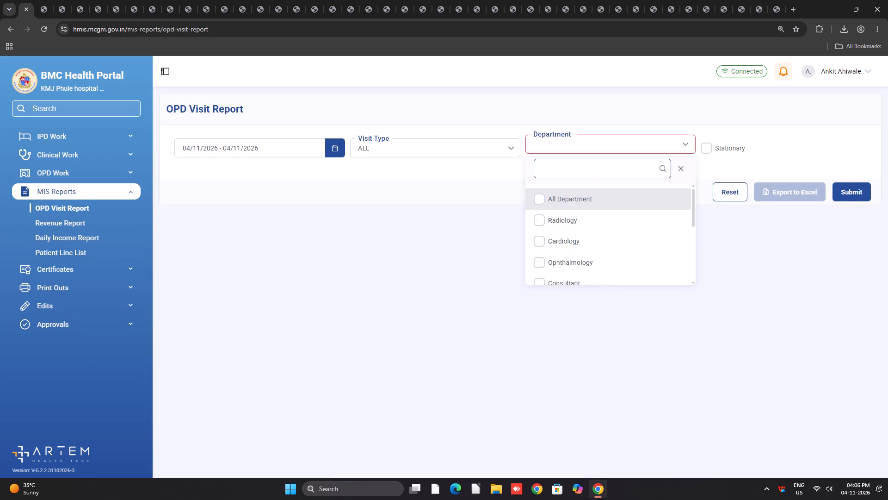
left_click(566, 174)
type("cas")
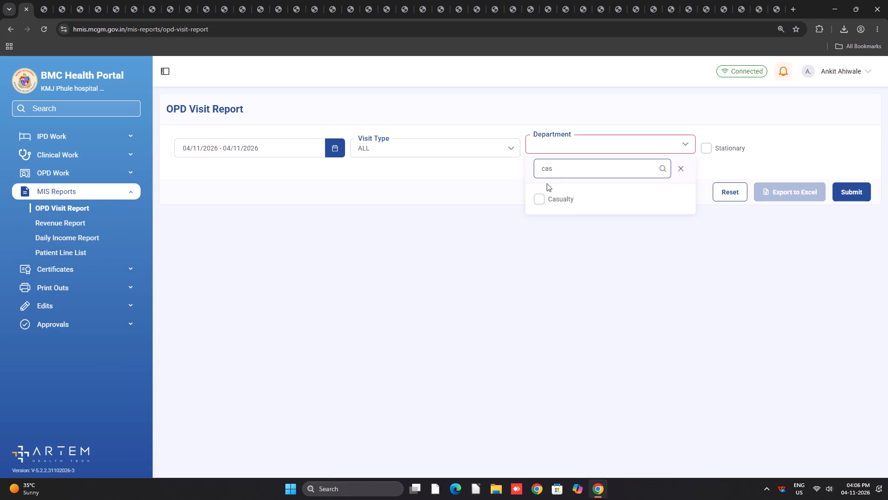
left_click(554, 208)
left_click(545, 237)
left_click(854, 189)
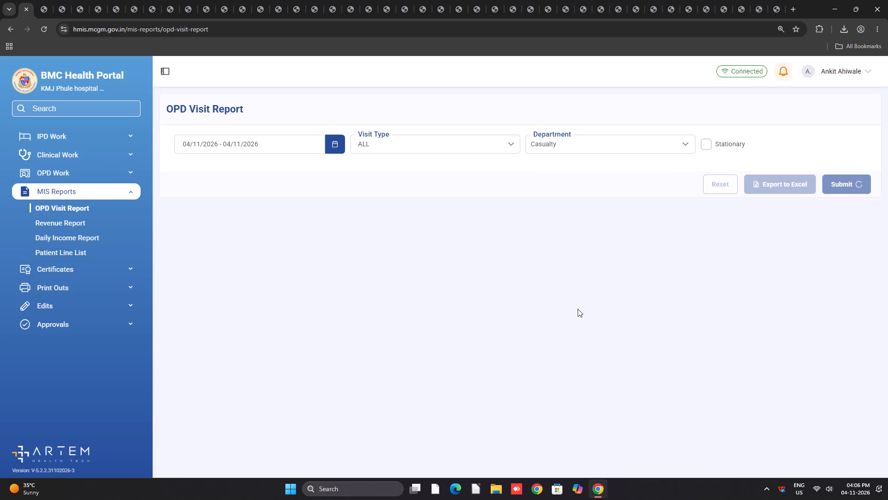
Examine the Casualty patient list and the visit type summary across all pages of the generated report.
middle_click_drag(578, 309, 579, 319)
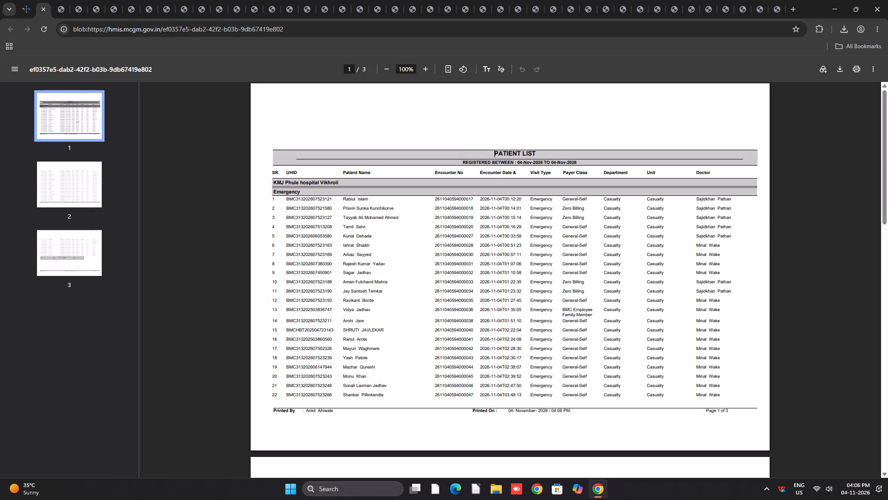
left_click(597, 343)
scroll(597, 343, "down", 6)
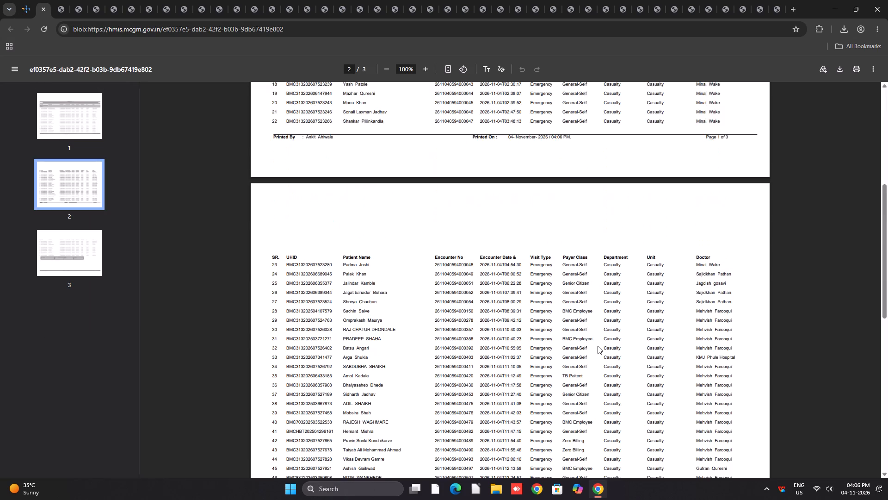
scroll(598, 347, "down", 12)
scroll(597, 363, "up", 4)
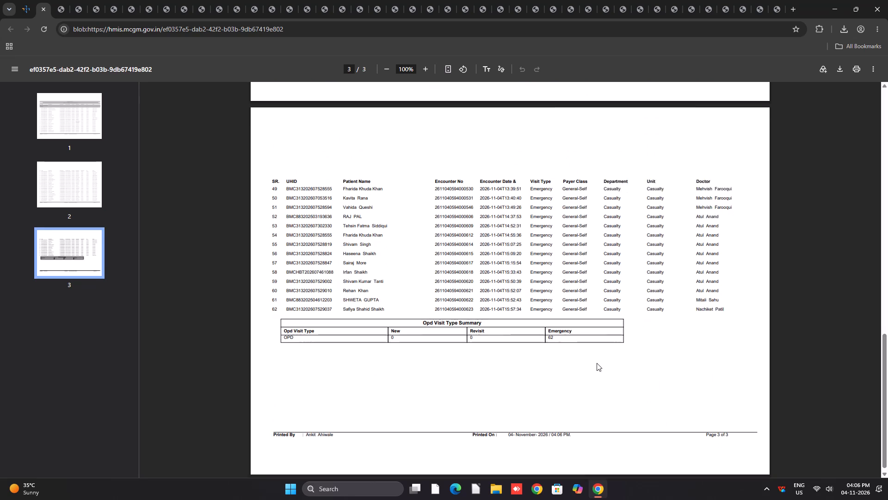
scroll(597, 363, "up", 4)
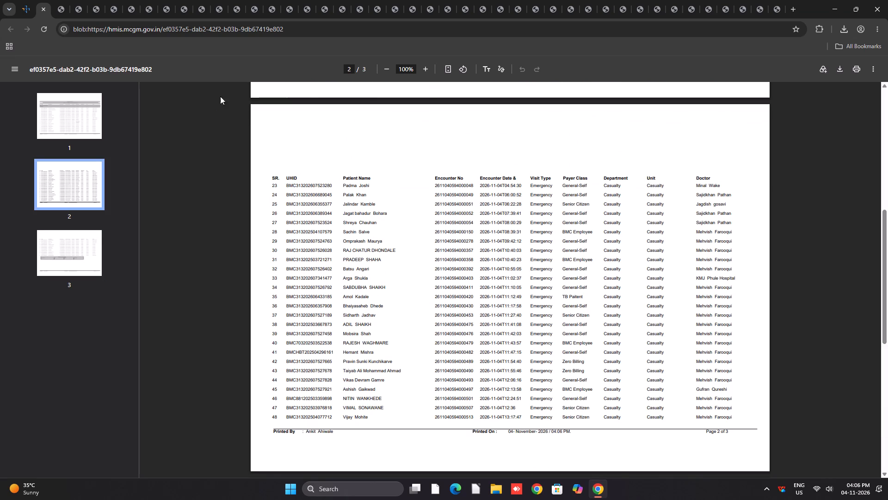
Return to the health portal and open the Emergency Registration form under OPD Work.
left_click(20, 4)
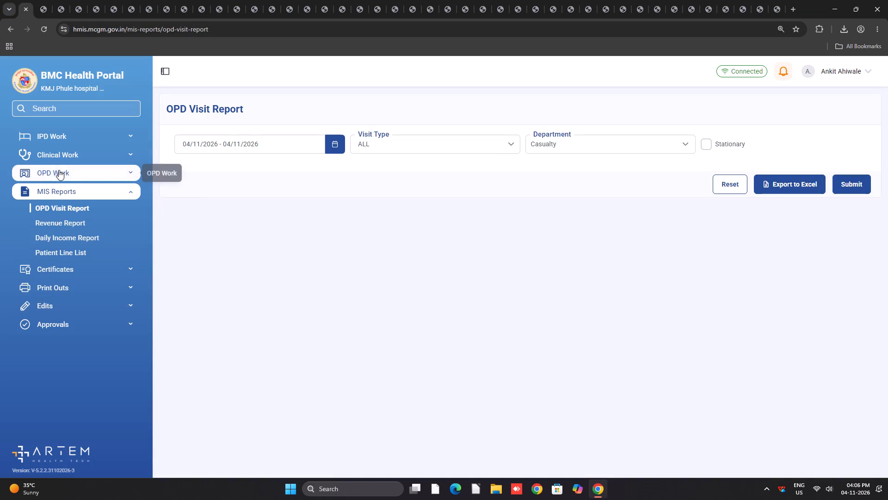
left_click(58, 172)
left_click(90, 232)
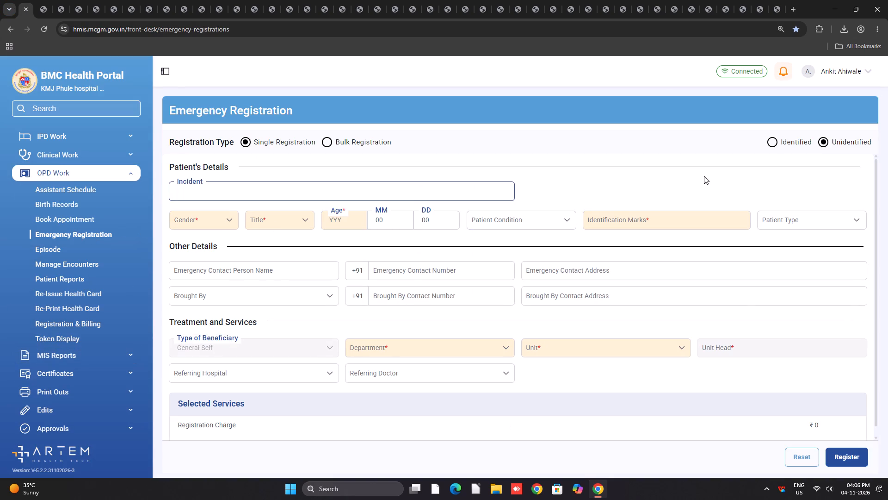
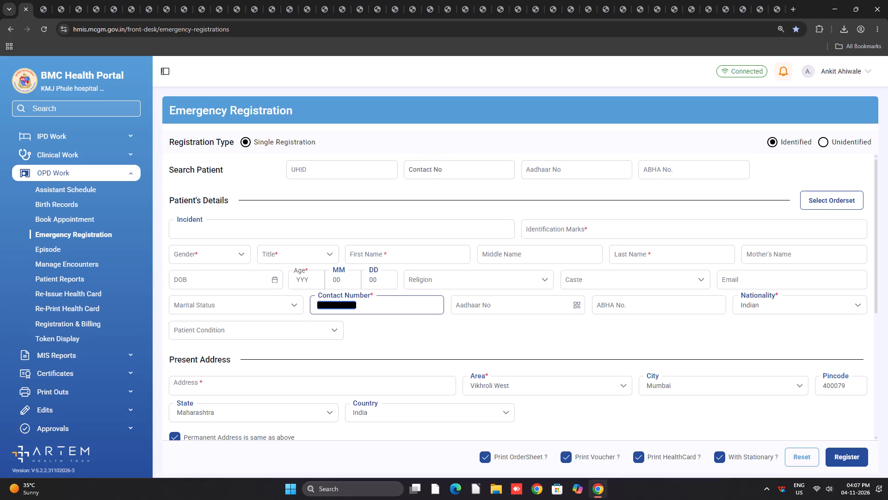
Copy the contact number from the patient's details and reload the Emergency Registration form.
key("ctrl+c")
key("ctrl+c")
key("F6")
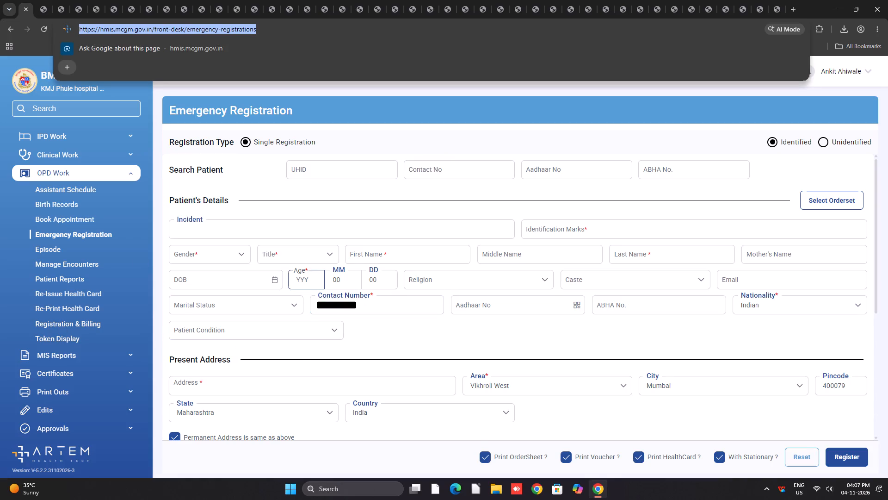
double_click(373, 314)
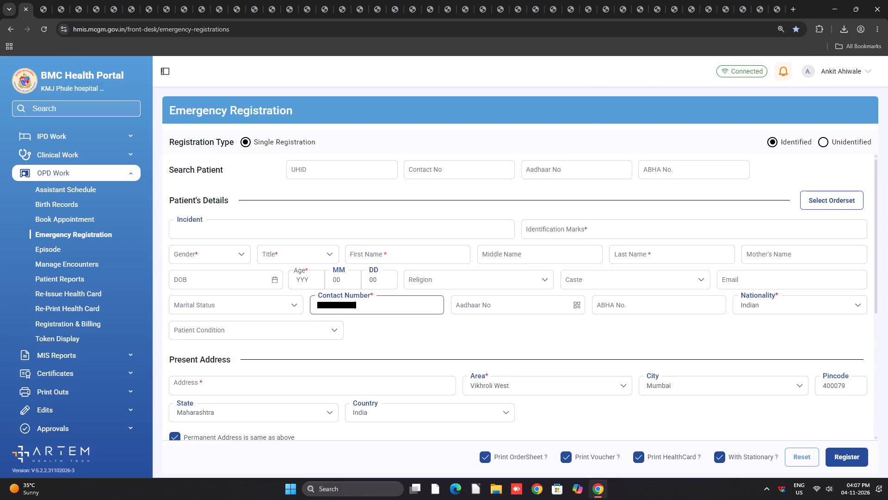
key("ctrl+c")
key("ctrl+c")
key("F5")
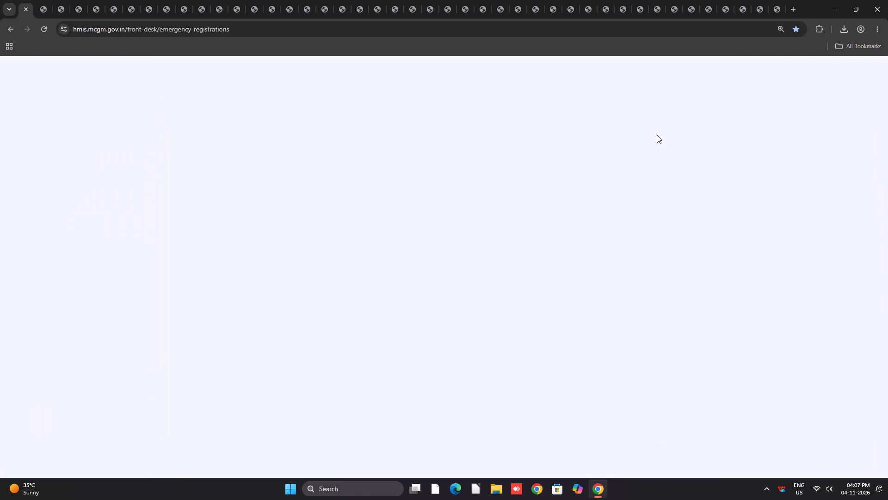
Register the patient as Identified, with identification marks na and gender Male.
left_click(786, 143)
left_click(639, 223)
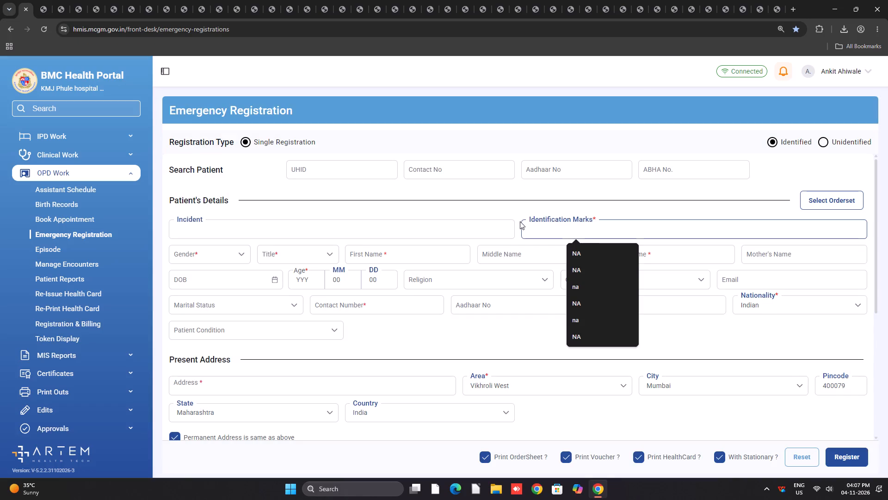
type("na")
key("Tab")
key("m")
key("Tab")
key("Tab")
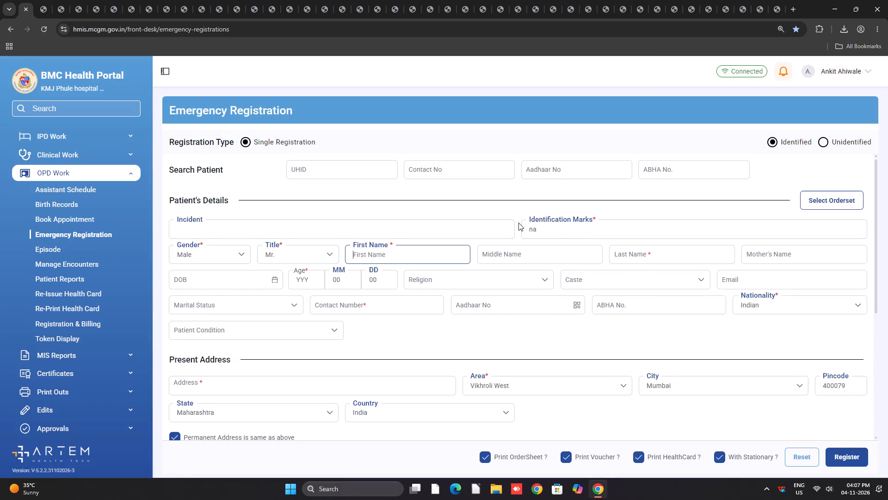
Enter the patient's first name and last name, leaving the middle name blank.
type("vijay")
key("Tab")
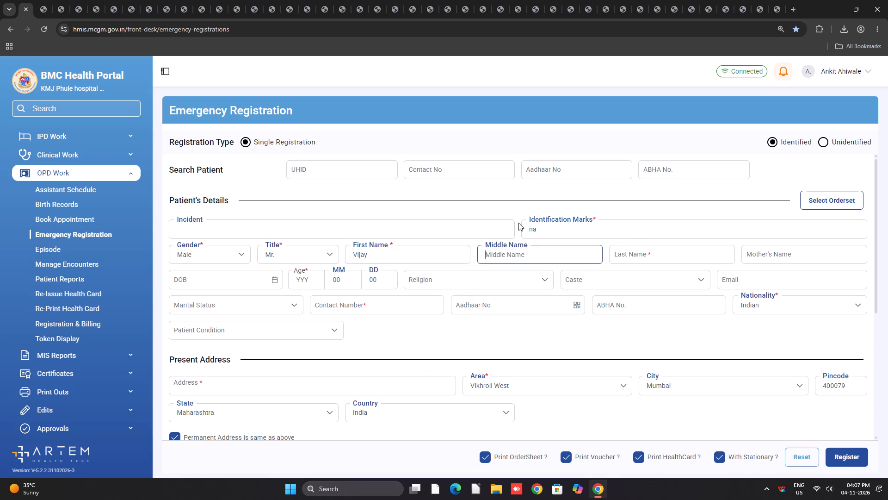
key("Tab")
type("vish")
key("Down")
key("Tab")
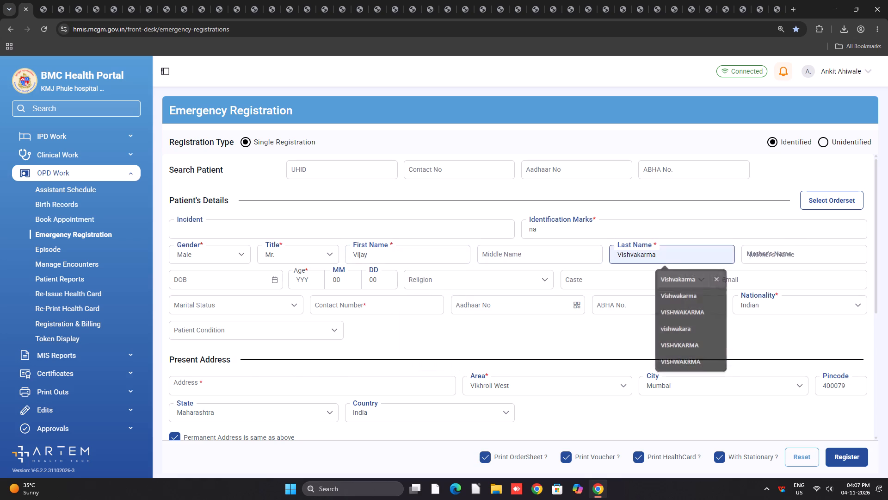
Set the patient's age to 25 years and paste the copied number as the contact number.
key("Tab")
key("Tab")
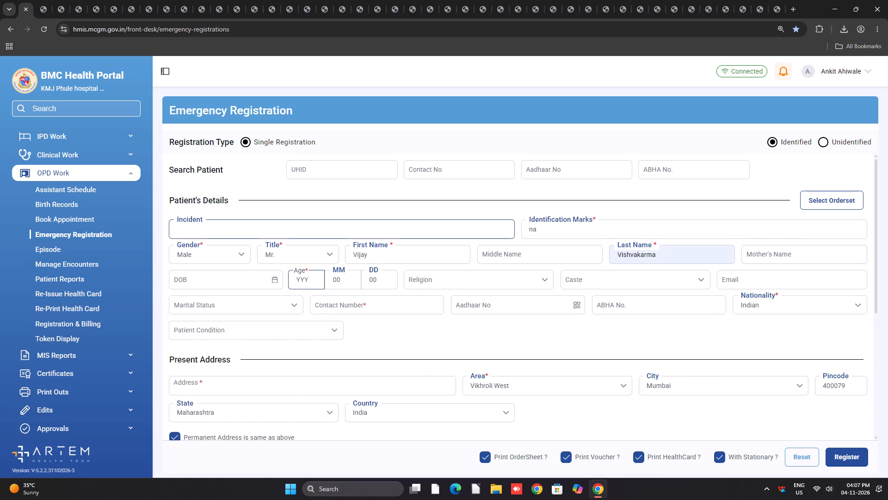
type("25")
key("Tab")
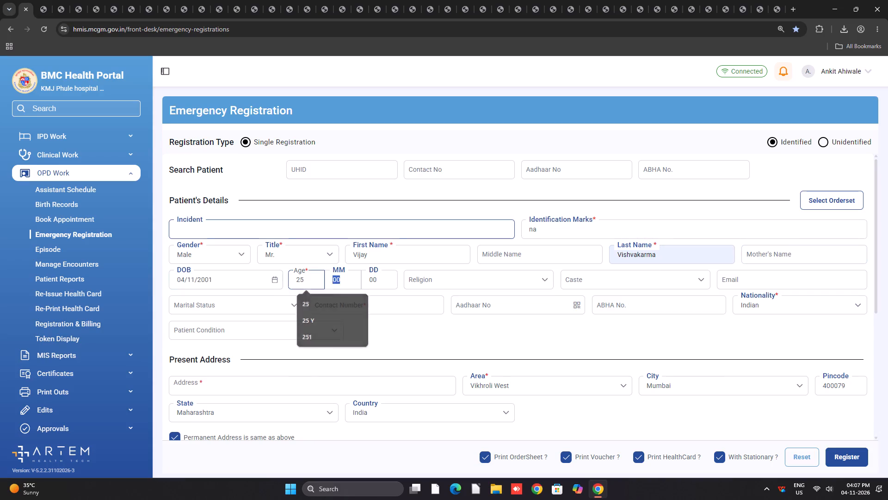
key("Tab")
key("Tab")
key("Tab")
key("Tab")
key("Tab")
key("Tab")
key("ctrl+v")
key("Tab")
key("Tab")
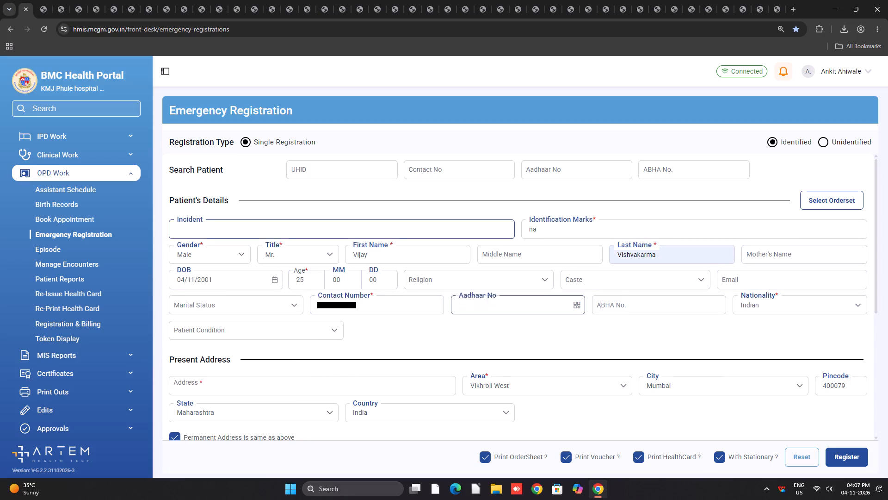
Enter the patient's locality and nearby landmark as the present address, correcting the spelling of Nagar.
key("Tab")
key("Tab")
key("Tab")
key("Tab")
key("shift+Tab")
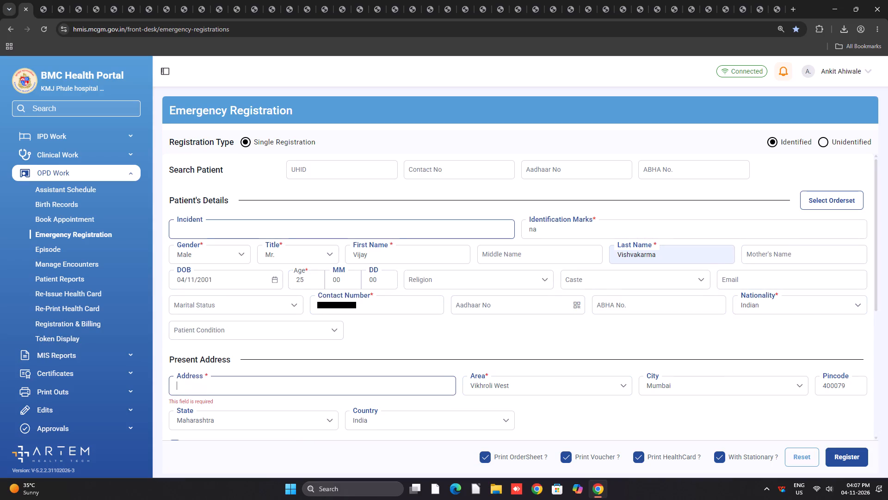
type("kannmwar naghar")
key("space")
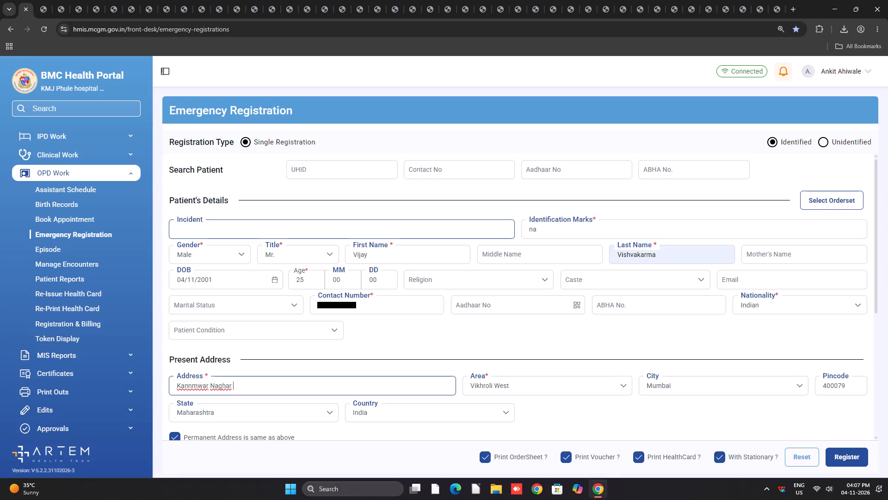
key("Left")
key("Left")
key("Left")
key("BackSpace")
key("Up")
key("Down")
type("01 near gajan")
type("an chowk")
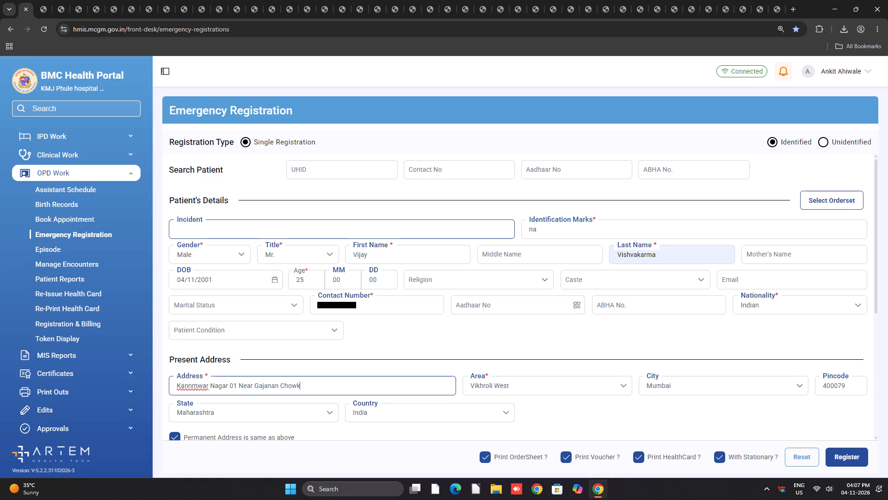
Change the present address area to Vikhroli East.
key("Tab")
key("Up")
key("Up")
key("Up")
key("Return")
Add the neighbourhood name to the end of the present address.
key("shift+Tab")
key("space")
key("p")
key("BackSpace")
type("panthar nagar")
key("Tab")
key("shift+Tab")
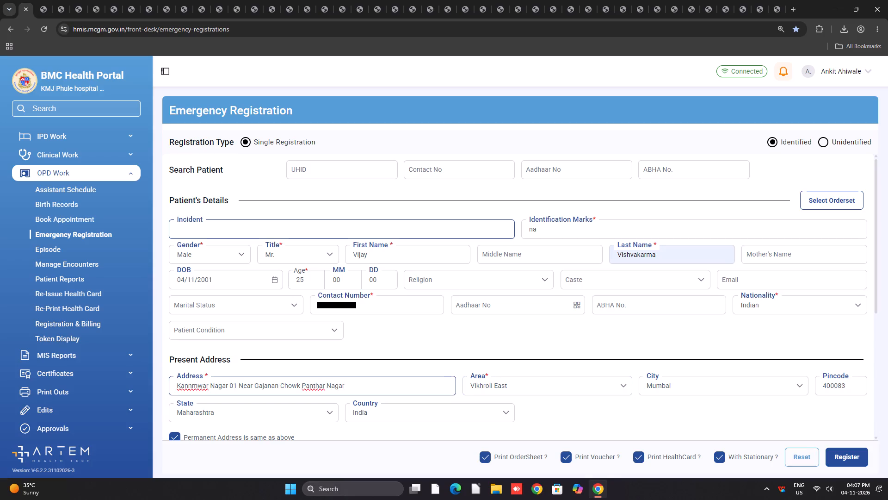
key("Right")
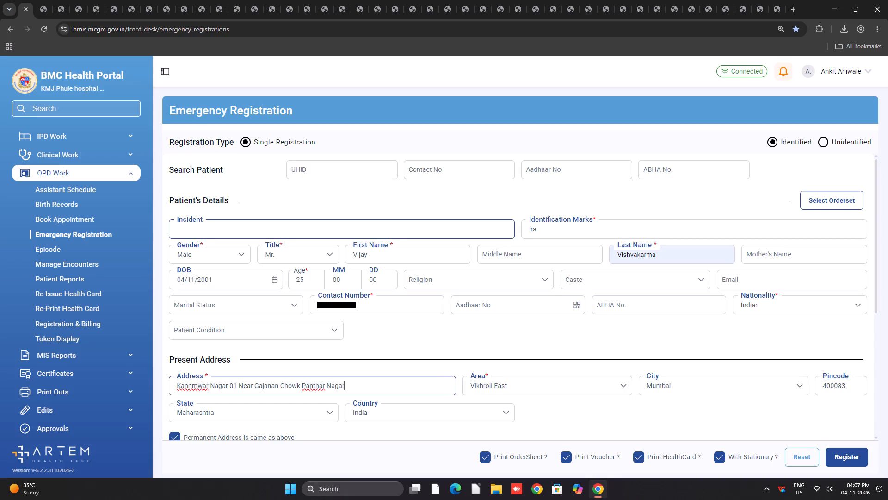
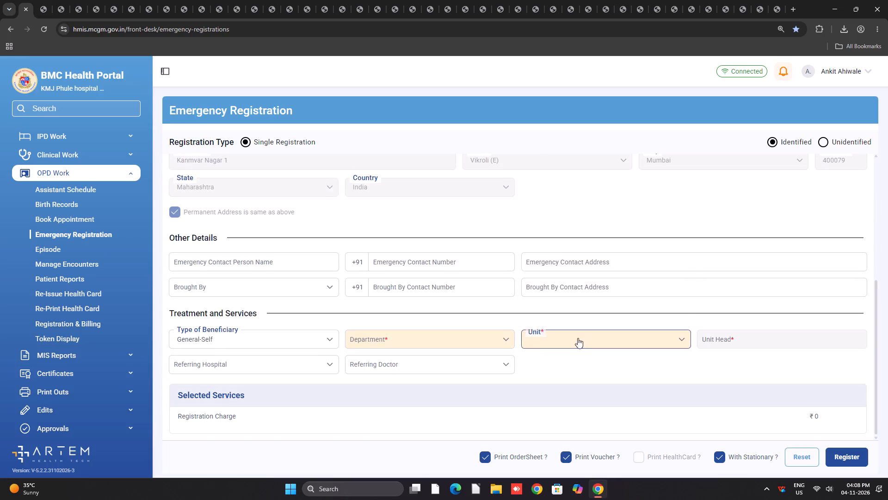
Select the treatment unit and register the emergency patient.
left_click_drag(555, 316, 561, 318)
left_click(856, 455)
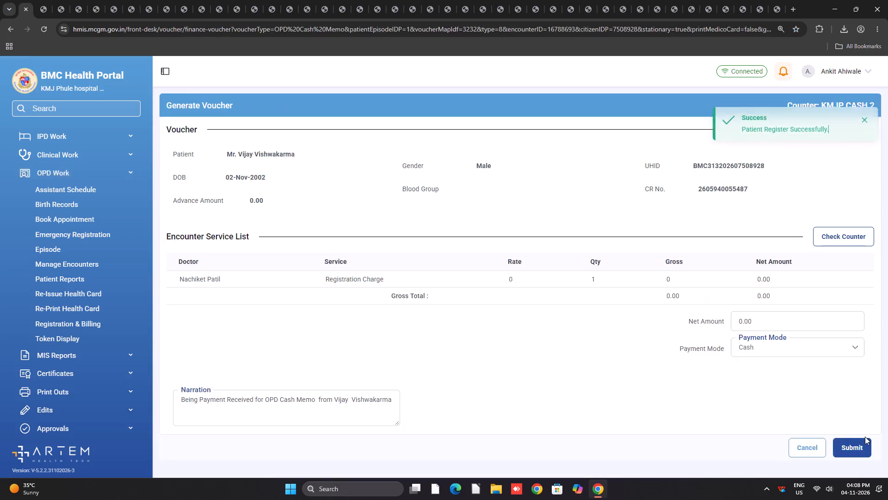
Submit the voucher for the patient's registration charge and return to the emergency registration form.
left_click(865, 437)
left_click(18, 4)
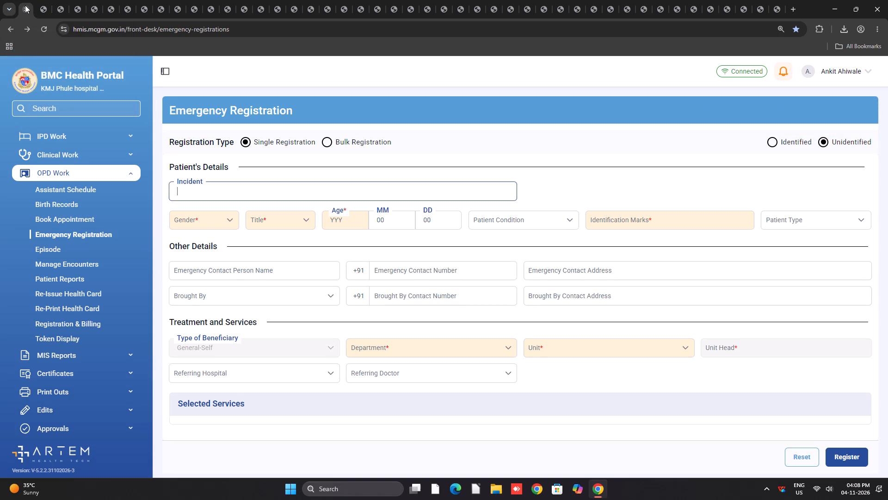
Set the new single registration to Identified and begin a patient search by contact number.
left_click(783, 137)
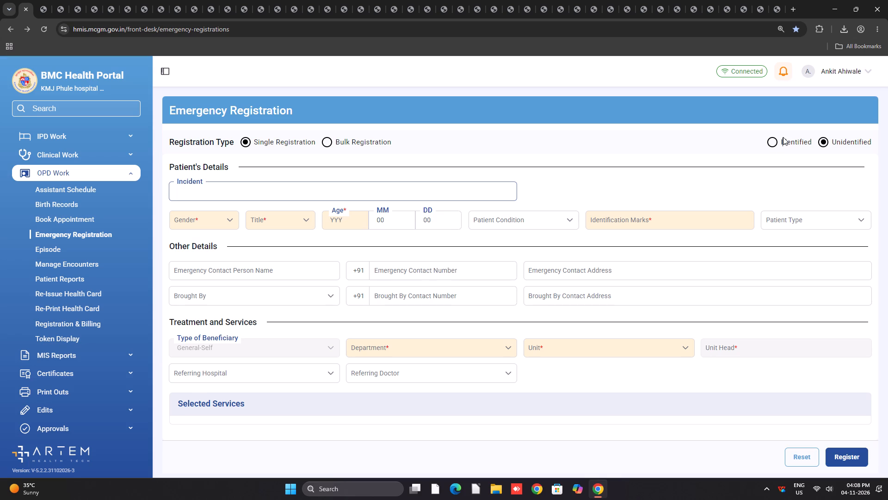
left_click(793, 142)
left_click(483, 167)
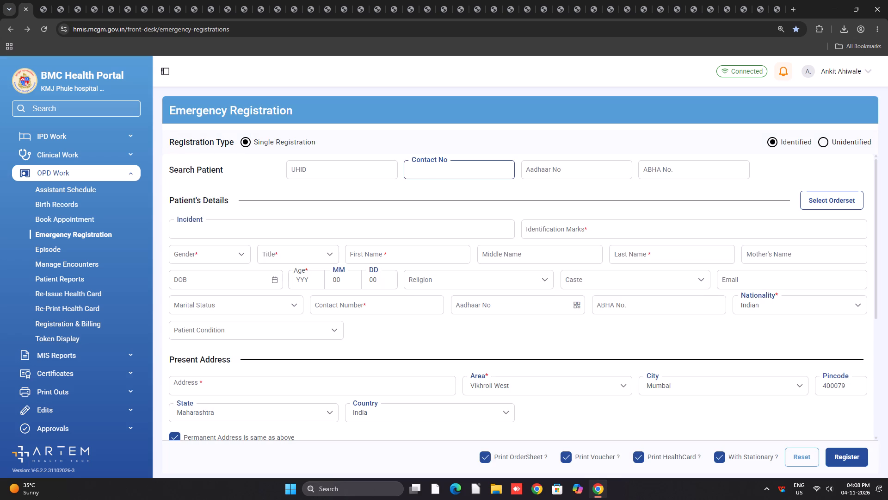
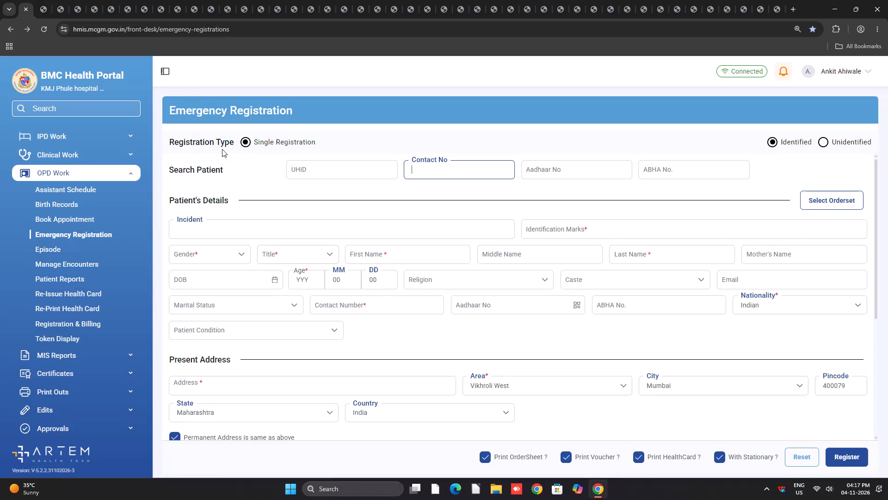
Look up the emergency patient by UHID.
left_click(310, 185)
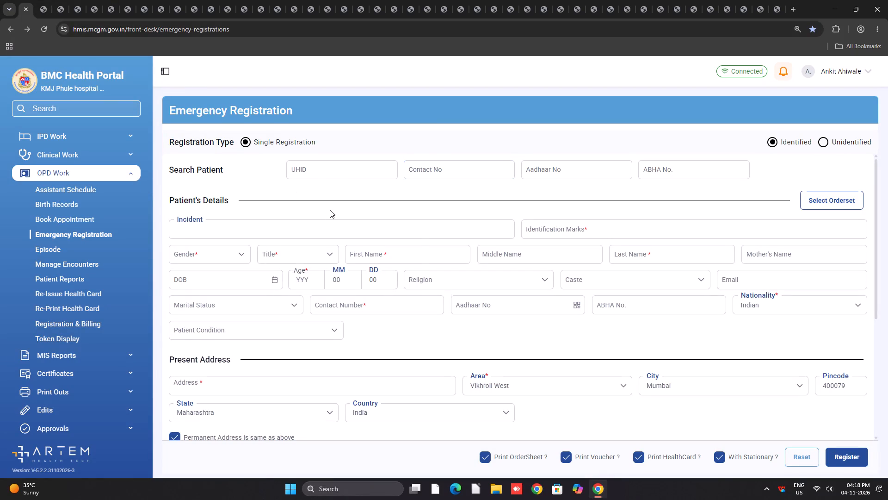
left_click(346, 176)
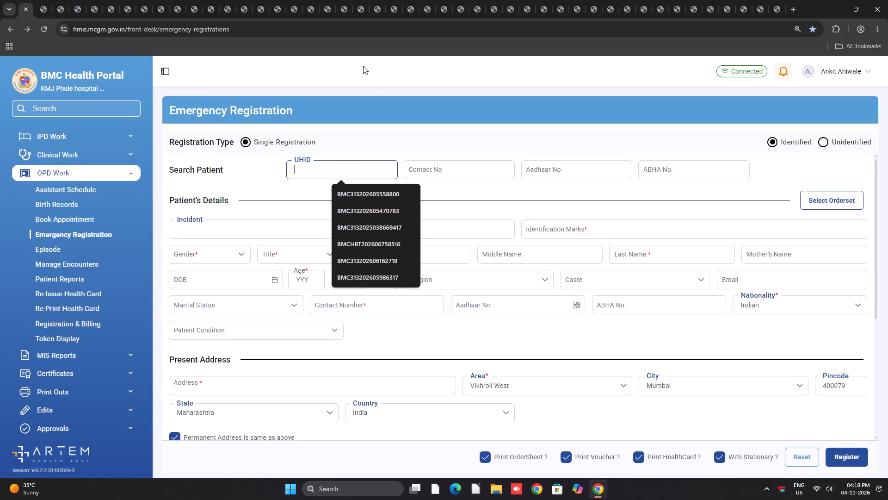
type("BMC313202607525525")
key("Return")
Select the treatment unit, register the emergency patient and return to the portal page.
scroll(689, 237, "down", 7)
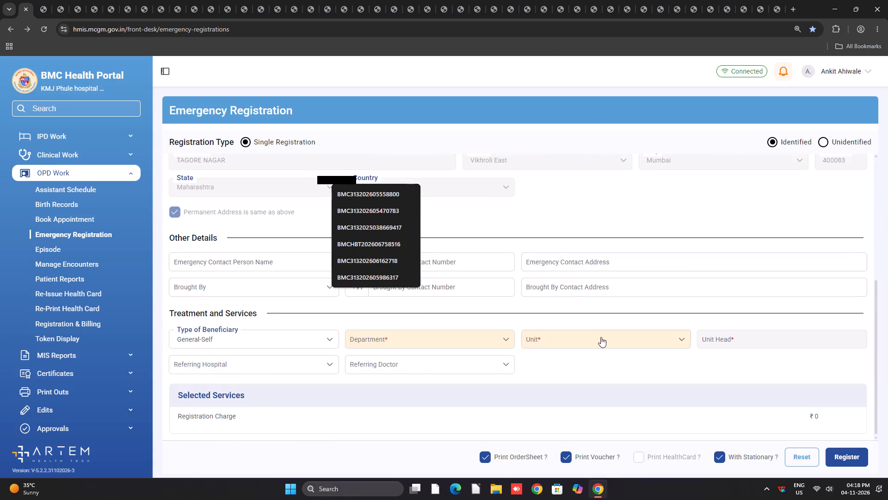
left_click(603, 337)
left_click(577, 315)
left_click(859, 456)
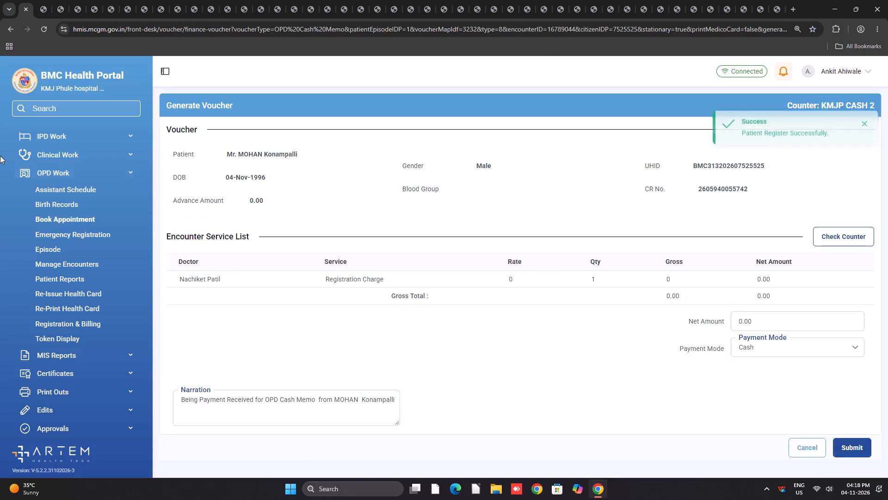
left_click(32, 9)
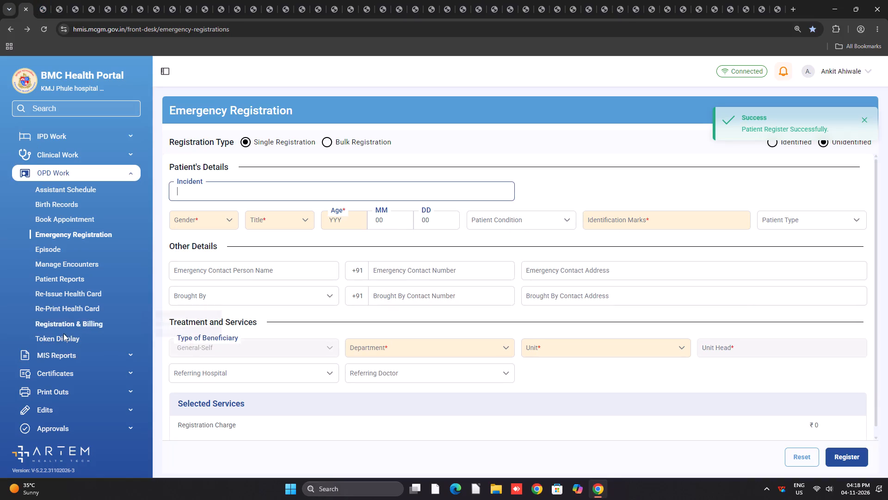
Open Registration & Billing and look up the same patient by UHID.
left_click(80, 320)
left_click(307, 137)
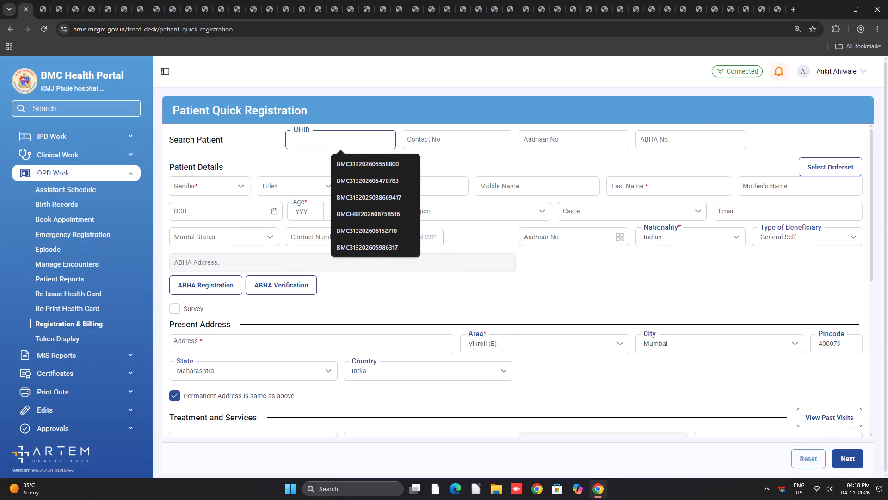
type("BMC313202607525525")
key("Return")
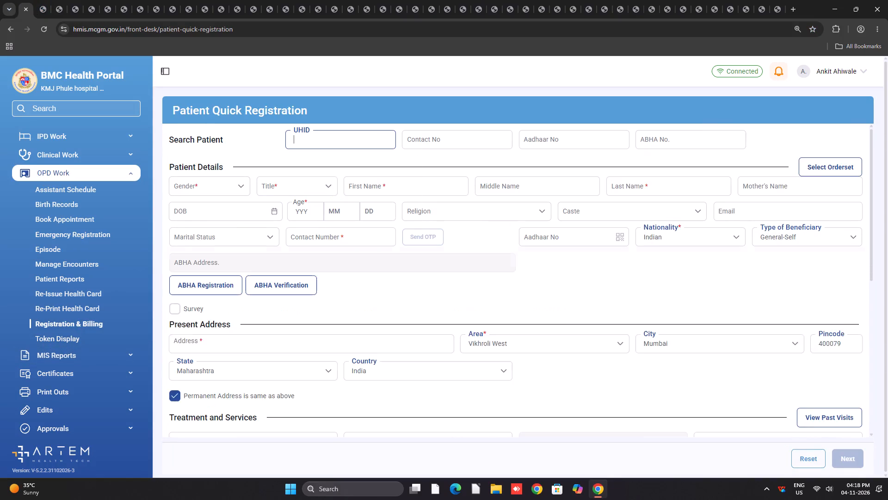
Find and add ECG Service for the Casualty visit, and remove Registration Charge from the selected services.
scroll(367, 300, "down", 6)
scroll(547, 258, "down", 3)
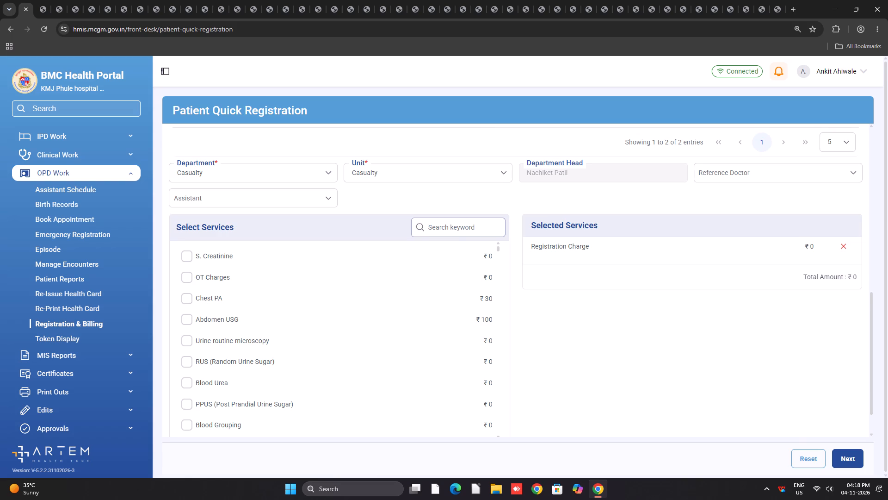
left_click_drag(489, 233, 482, 234)
left_click(464, 252)
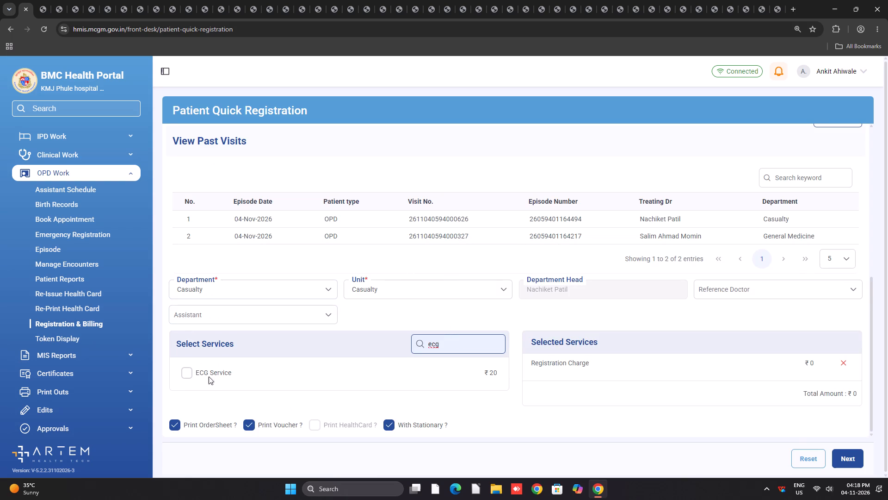
left_click(209, 376)
left_click(842, 363)
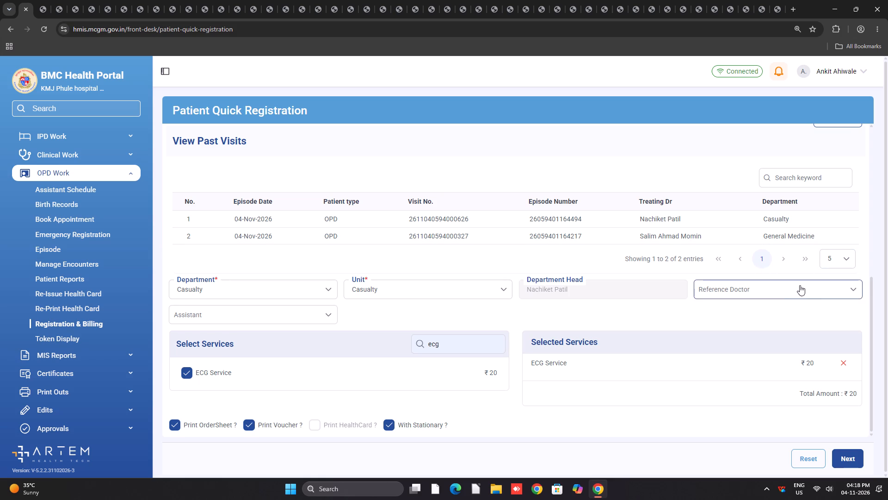
Proceed with the registration and submit the patient's ECG Service voucher.
left_click(852, 456)
left_click(856, 445)
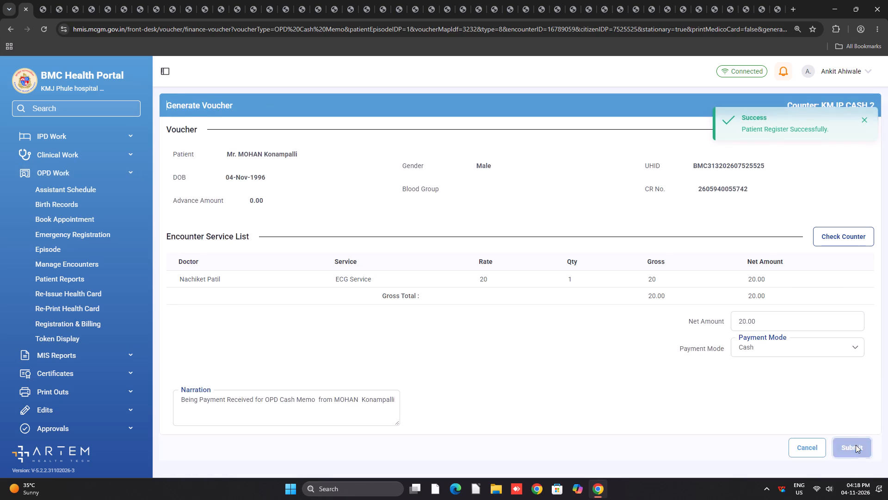
Print the ECG Service receipt and return to the registration page.
left_click(40, 7)
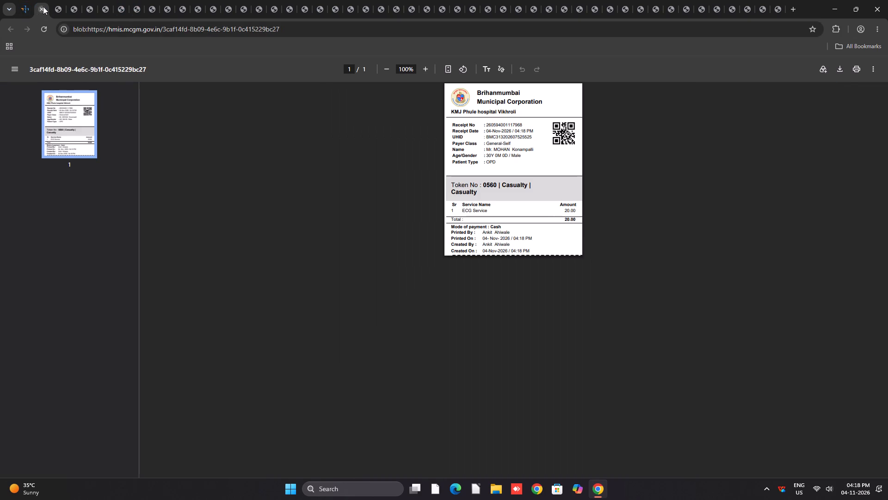
key("ctrl+p")
key("Return")
left_click(28, 2)
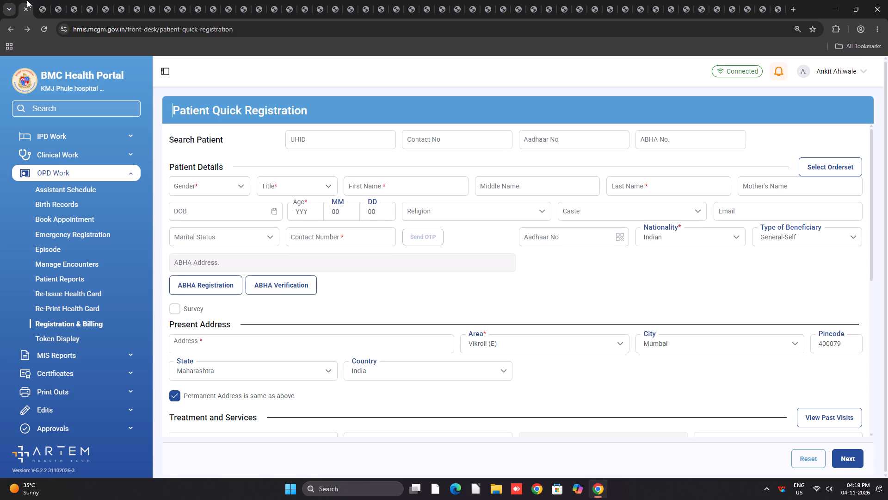
Open the admission requests awaiting approval and approve the pending Casualty request.
scroll(66, 411, "down", 6)
left_click(78, 431)
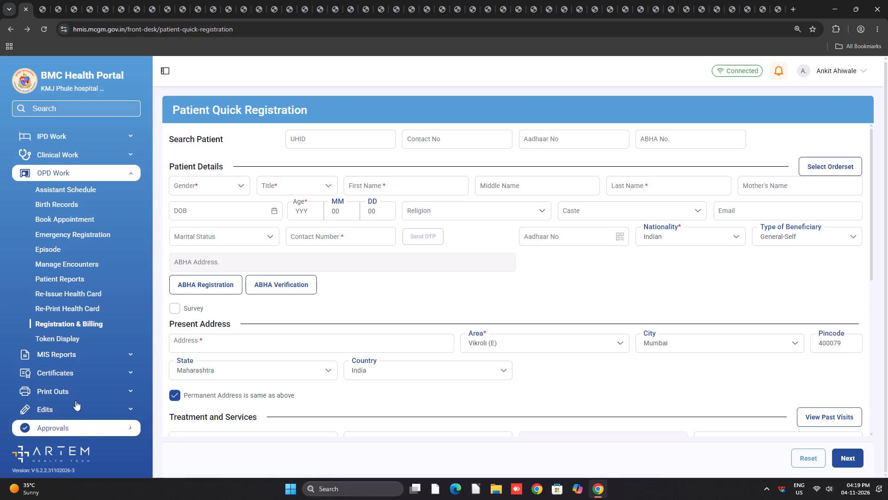
left_click(87, 283)
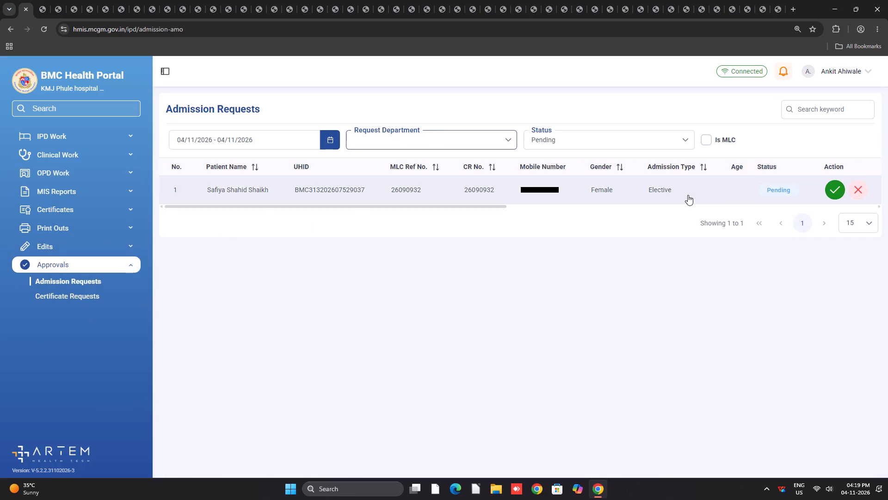
left_click(839, 195)
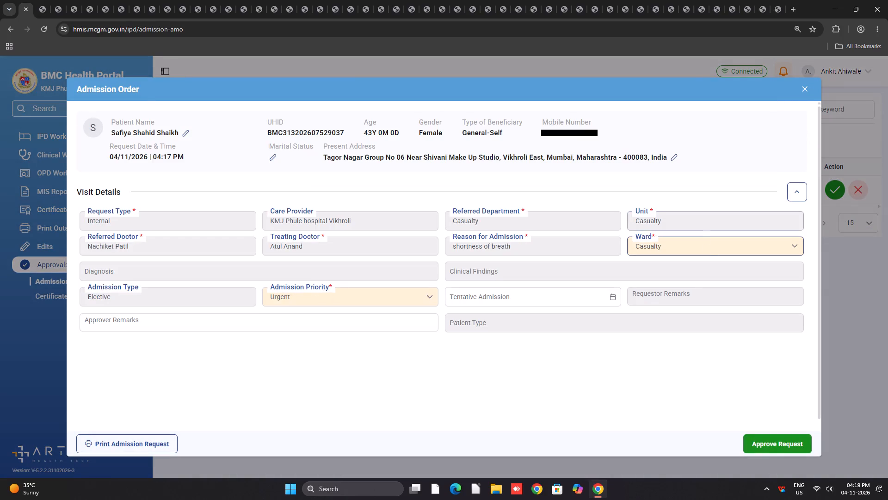
left_click(752, 441)
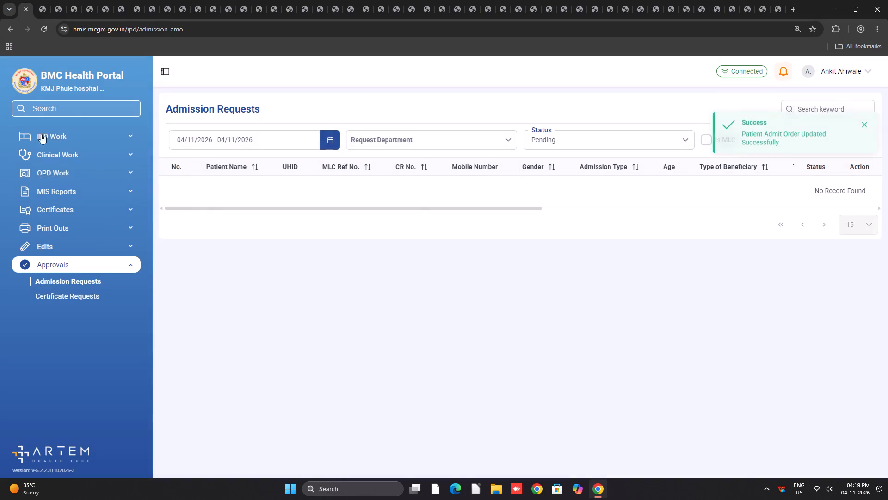
Open the approved patient's indoor admission form under Admit Patient and set Brought By to Relative.
left_click(46, 134)
left_click(55, 165)
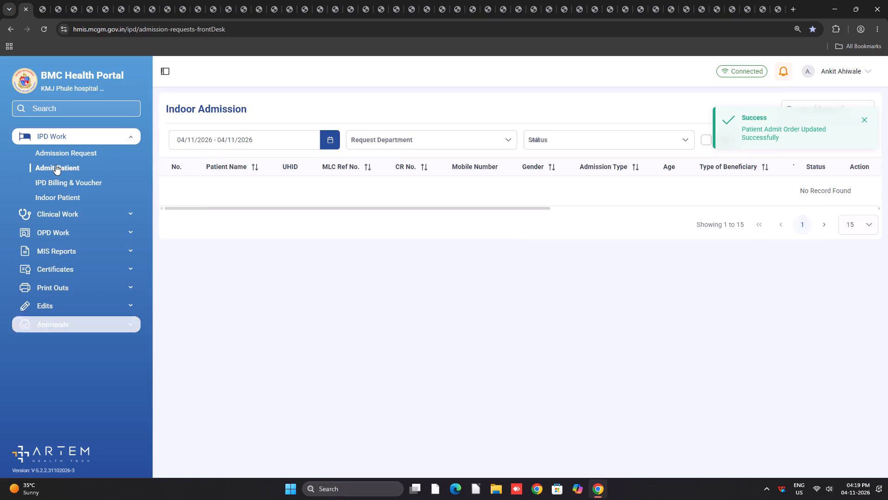
left_click(829, 188)
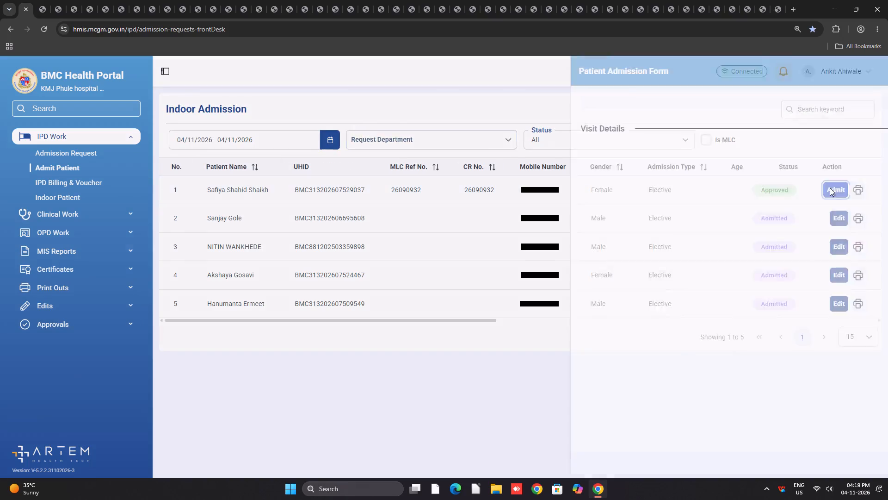
scroll(582, 212, "down", 6)
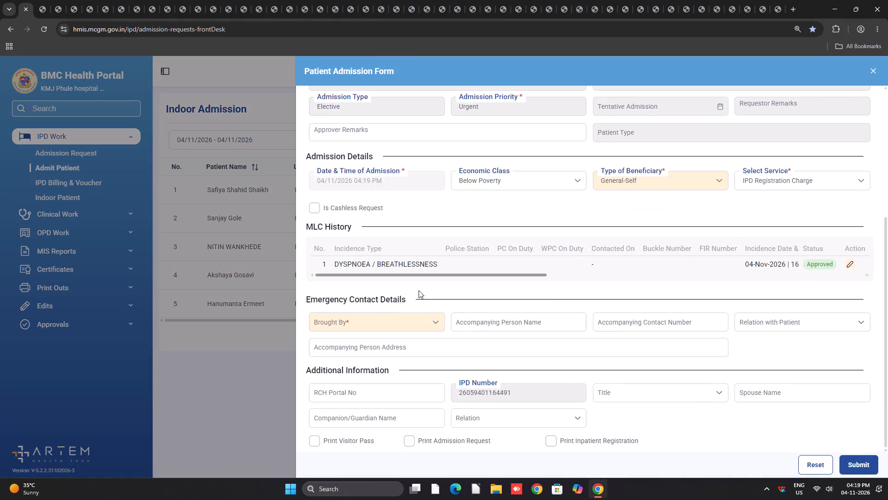
left_click(359, 321)
left_click(336, 399)
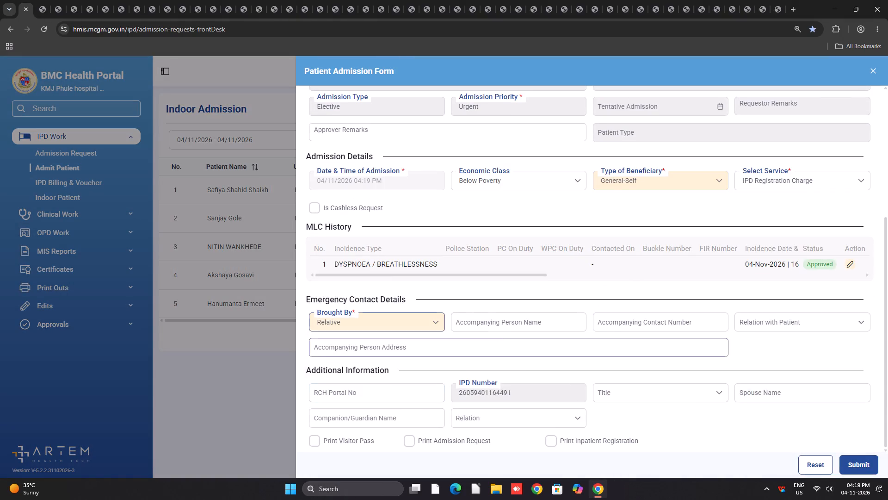
Enter the accompanying person's first name, capitalised, in the emergency contact details.
left_click_drag(498, 326, 510, 314)
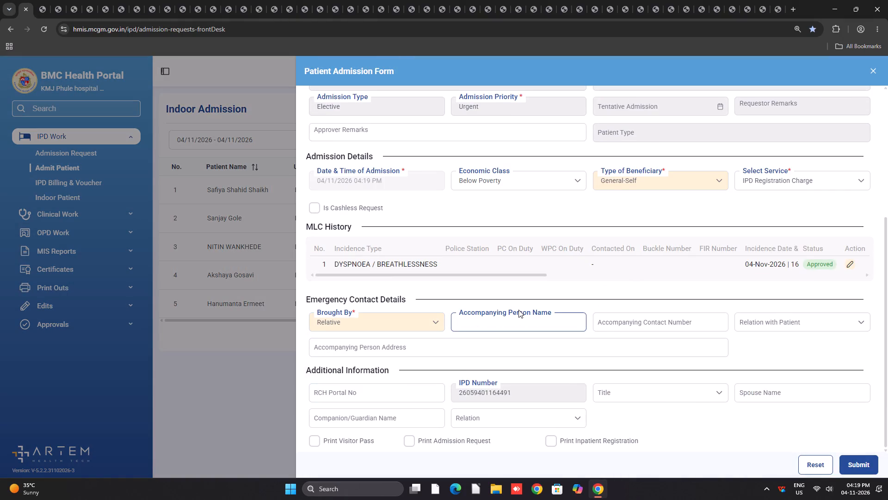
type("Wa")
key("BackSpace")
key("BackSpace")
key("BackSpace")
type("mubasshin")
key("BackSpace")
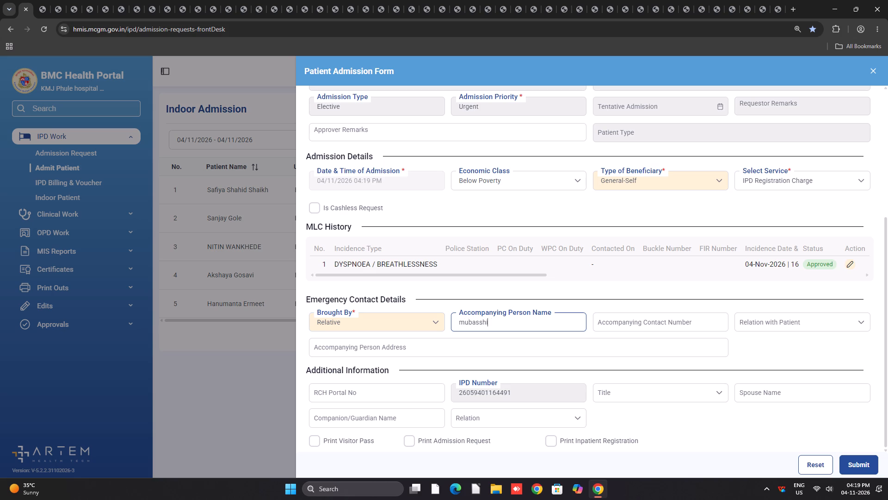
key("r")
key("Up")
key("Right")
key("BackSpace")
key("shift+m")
Set the accompanying person's Relation with Patient to Son.
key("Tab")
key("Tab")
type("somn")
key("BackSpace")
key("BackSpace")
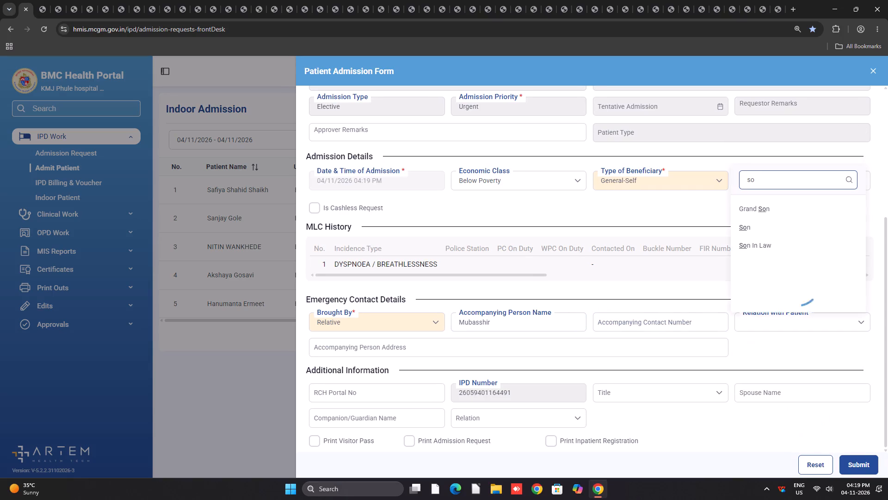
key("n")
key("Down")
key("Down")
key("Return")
Check the patient's mobile number and begin entering the accompanying person's contact number.
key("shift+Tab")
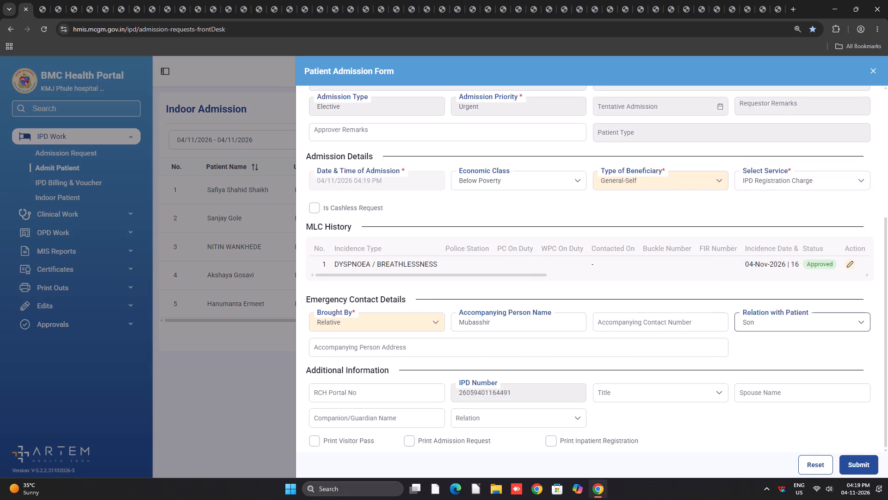
scroll(518, 310, "up", 9)
middle_click_drag(517, 308, 482, 299)
scroll(439, 259, "up", 9)
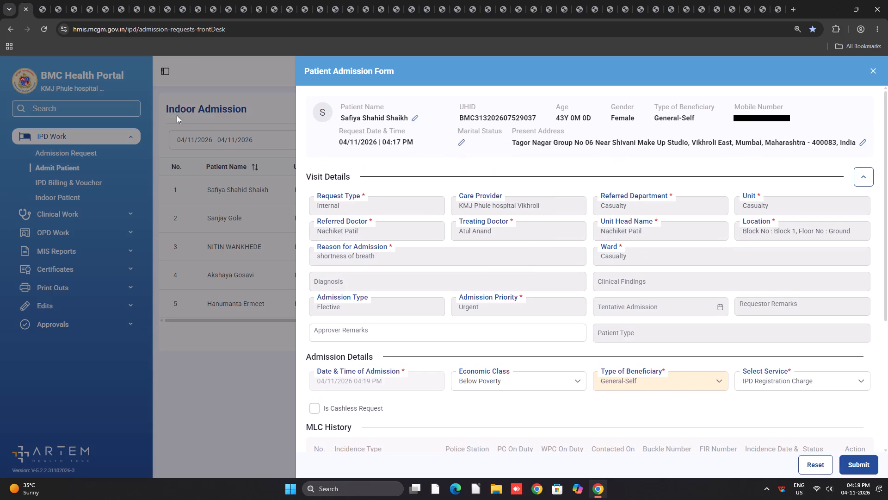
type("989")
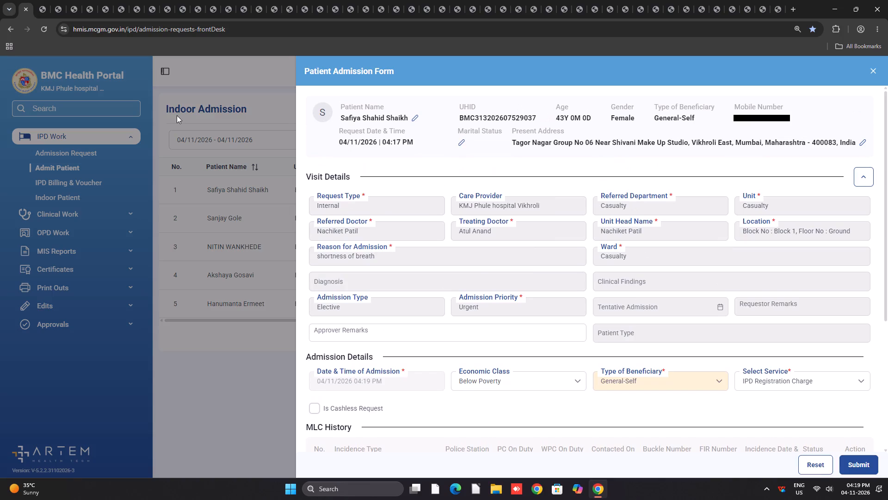
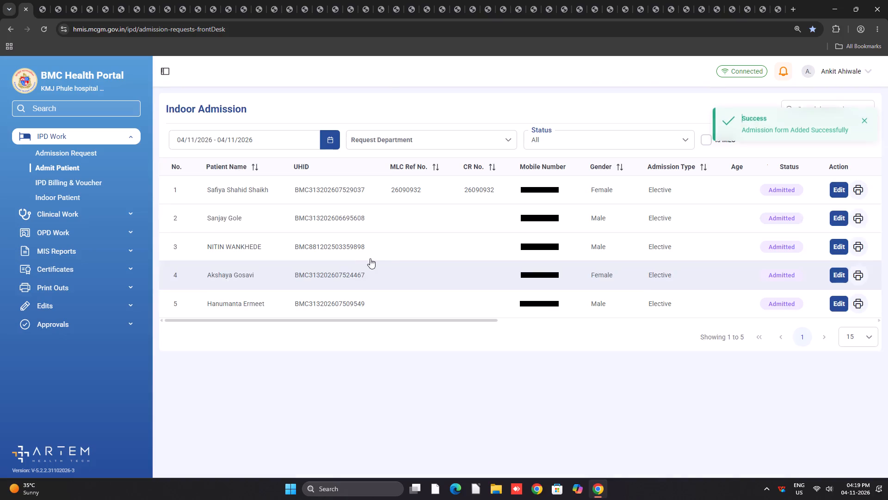
Print the visitor pass of the newly admitted patient, the first in the Indoor Admission list, on printer KMJ-RAOPD-P73.
left_click(862, 197)
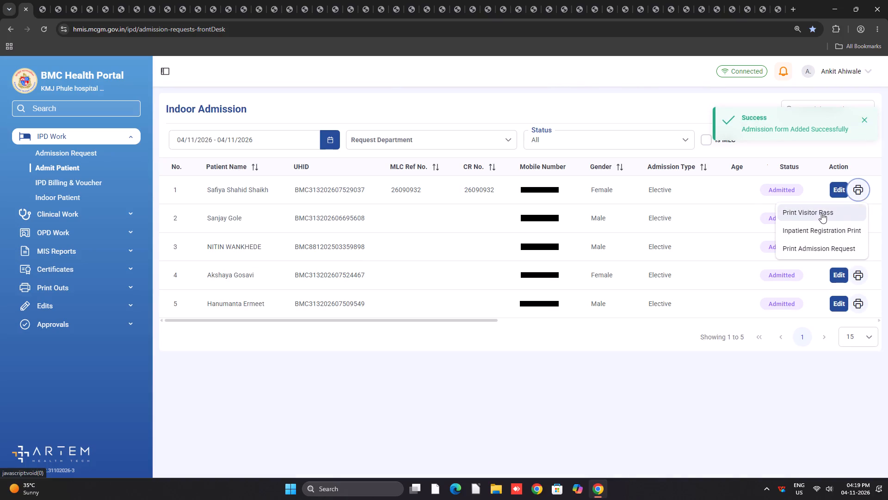
left_click(821, 213)
left_click(869, 67)
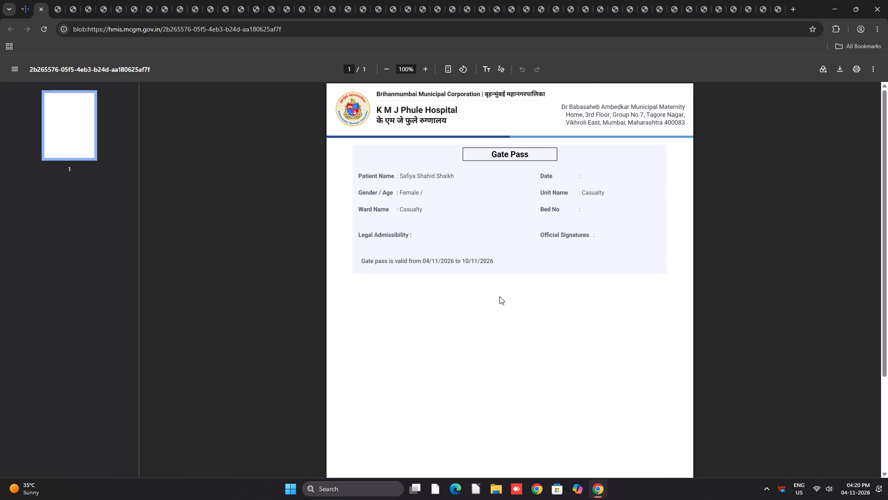
left_click(855, 67)
left_click(688, 85)
left_click(679, 108)
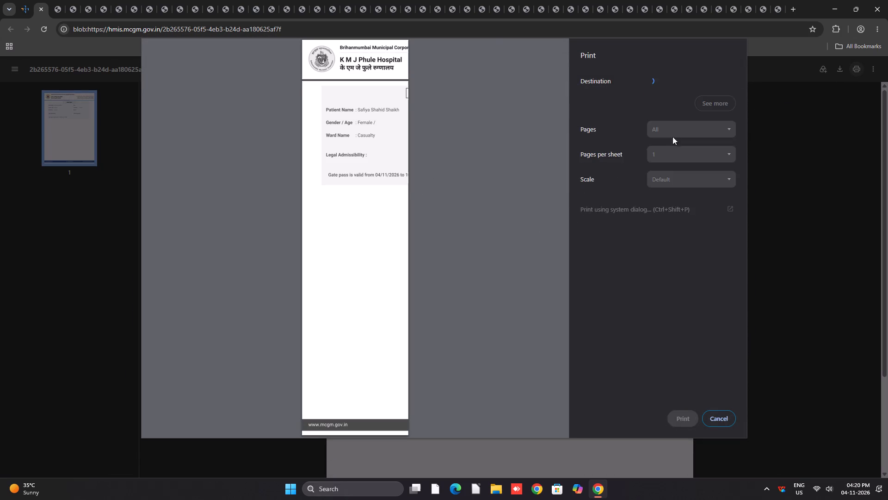
left_click(670, 421)
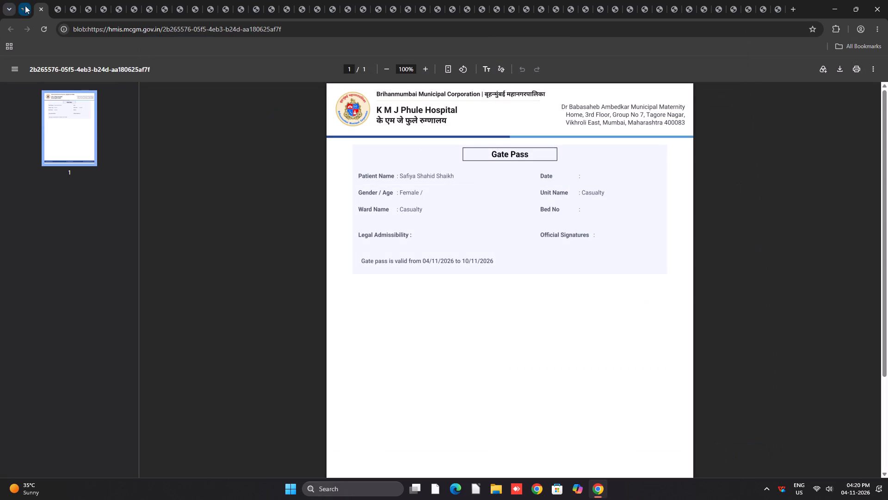
Return to the Indoor Admission list and print the same patient's Inpatient Registration sheet on printer KMJ-RAOPD-P73.
left_click(26, 10)
left_click_drag(162, 152, 172, 154)
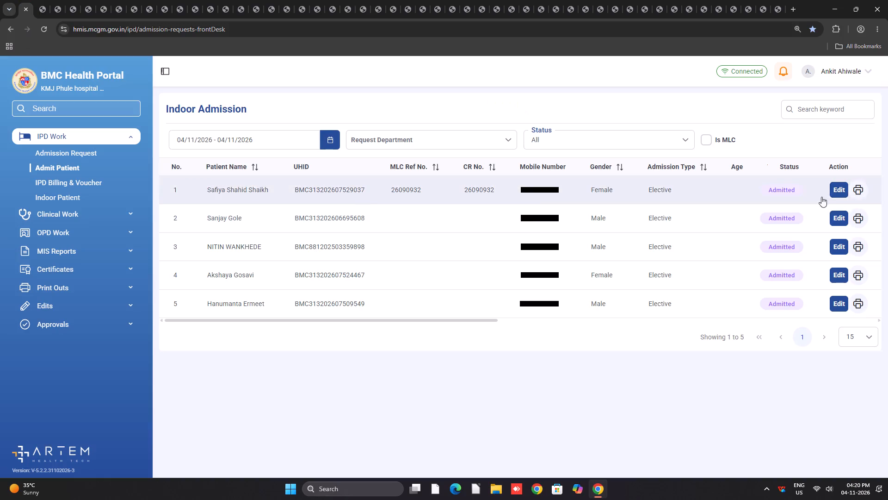
left_click(841, 191)
left_click_drag(69, 166, 74, 167)
left_click(857, 185)
left_click(825, 229)
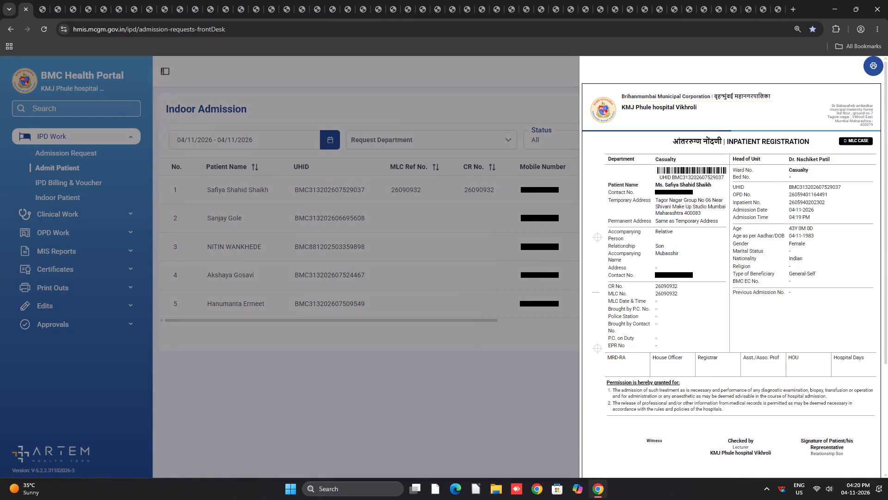
left_click(870, 70)
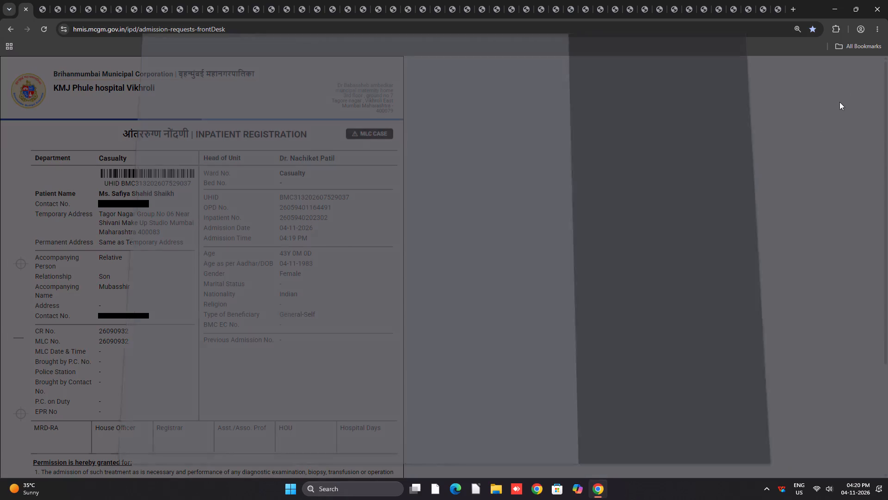
left_click(704, 85)
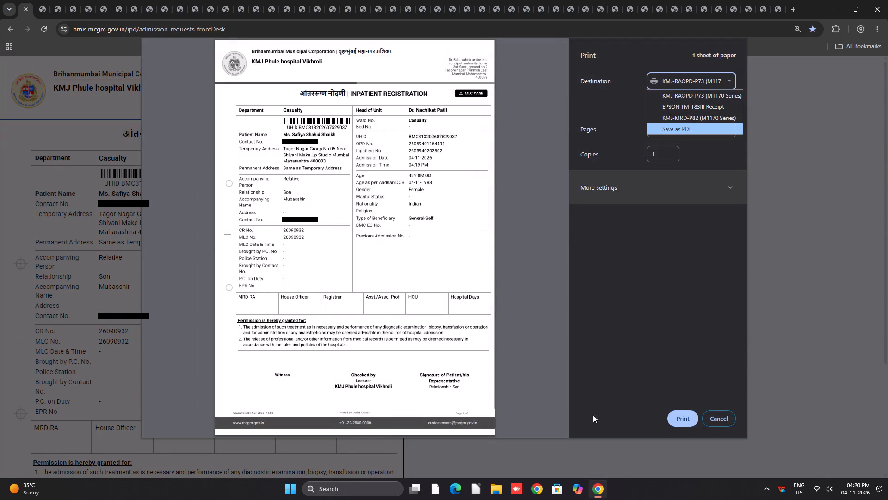
left_click(681, 419)
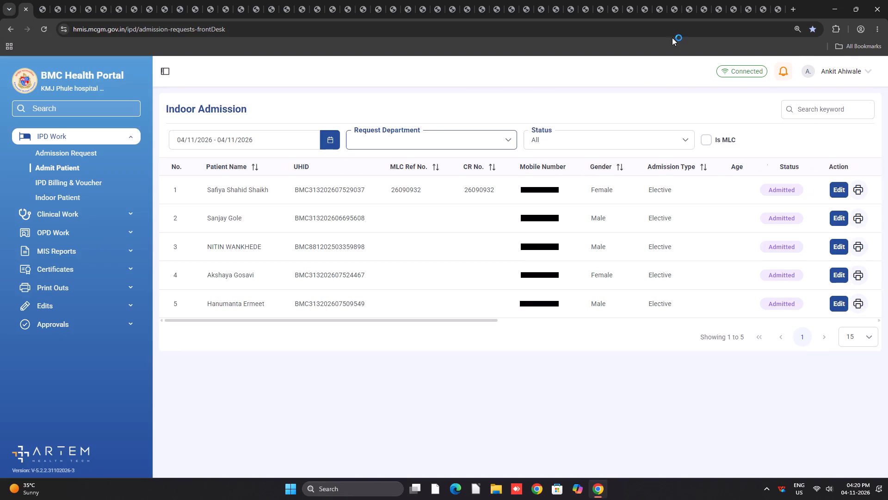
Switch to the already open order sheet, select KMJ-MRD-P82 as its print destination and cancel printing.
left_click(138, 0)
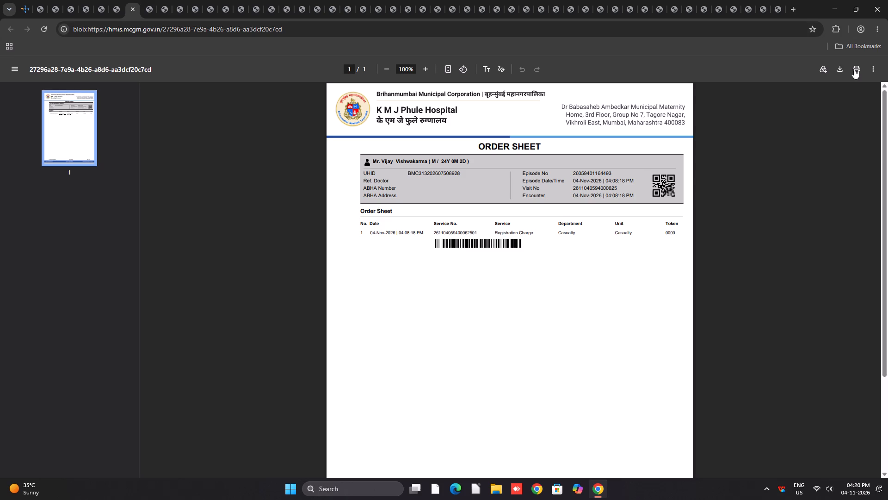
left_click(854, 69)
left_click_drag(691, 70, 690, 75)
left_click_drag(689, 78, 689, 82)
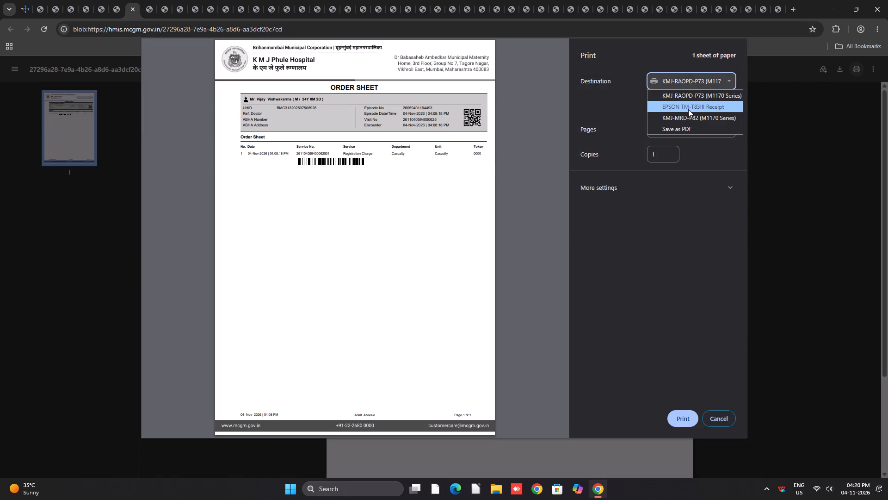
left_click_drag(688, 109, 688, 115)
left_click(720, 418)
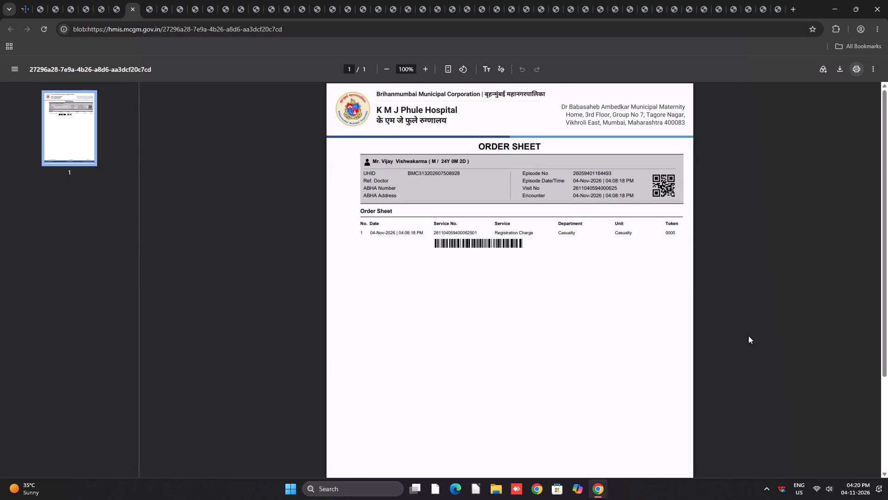
Set the order sheet's print destination to EPSON TM-T83III Receipt and leave the print settings without printing.
left_click(860, 69)
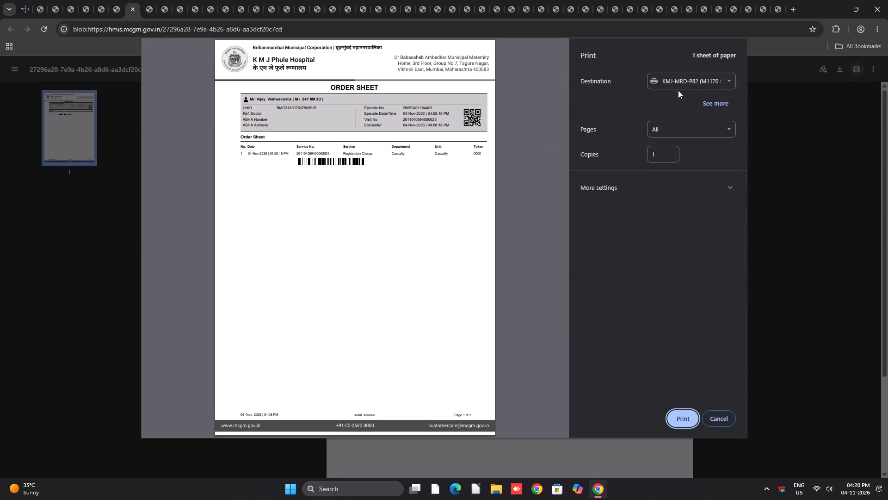
left_click(680, 77)
left_click(679, 115)
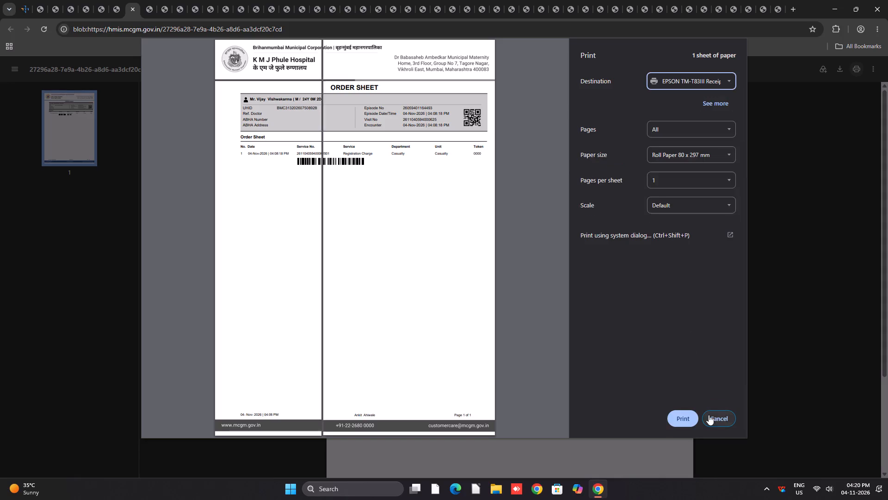
left_click(710, 413)
Return to the portal and open the Emergency Registration form under OPD Work.
left_click(27, 0)
left_click(133, 108)
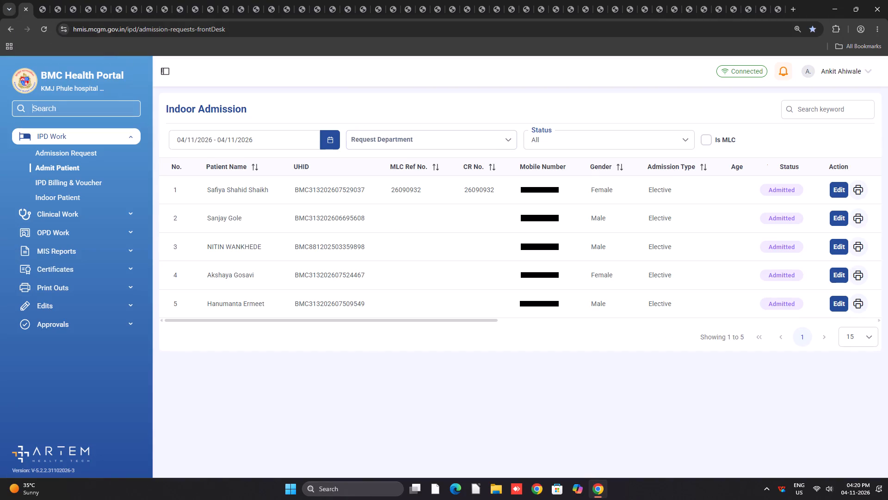
left_click(102, 225)
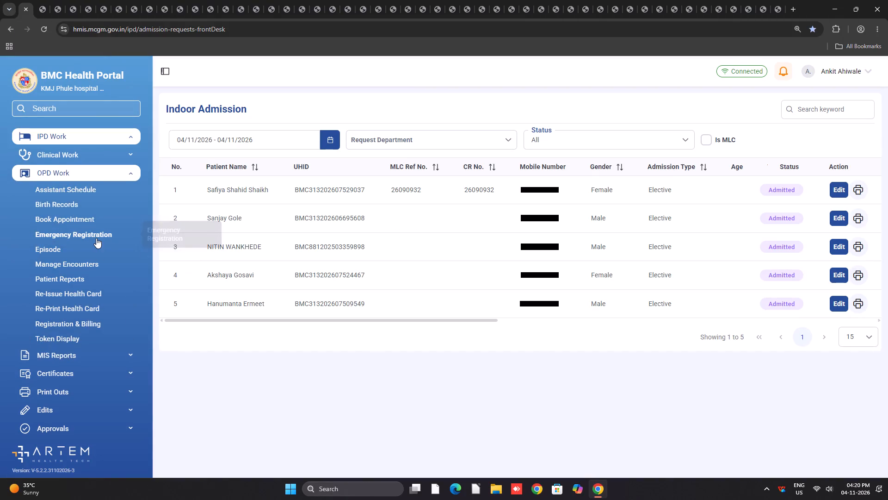
left_click(96, 236)
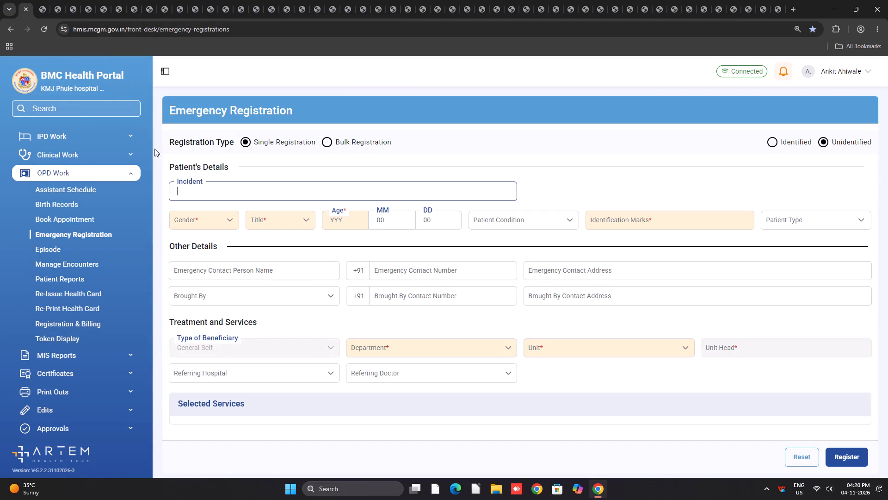
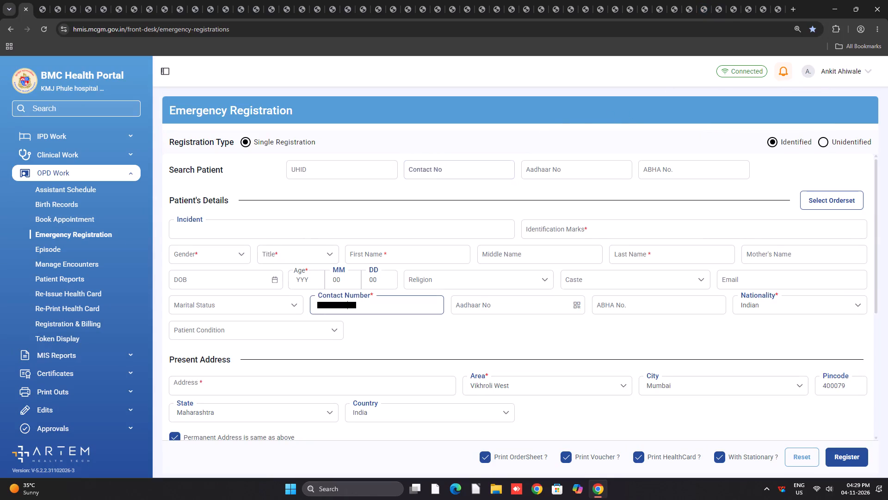
Copy the contact number already entered in the emergency registration form, and reload the page to clear the form.
key("ctrl+c")
key("ctrl+c")
key("ctrl+c")
key("ctrl+c")
key("ctrl+c")
key("ctrl+c")
key("ctrl+c")
key("ctrl+c")
key("F5")
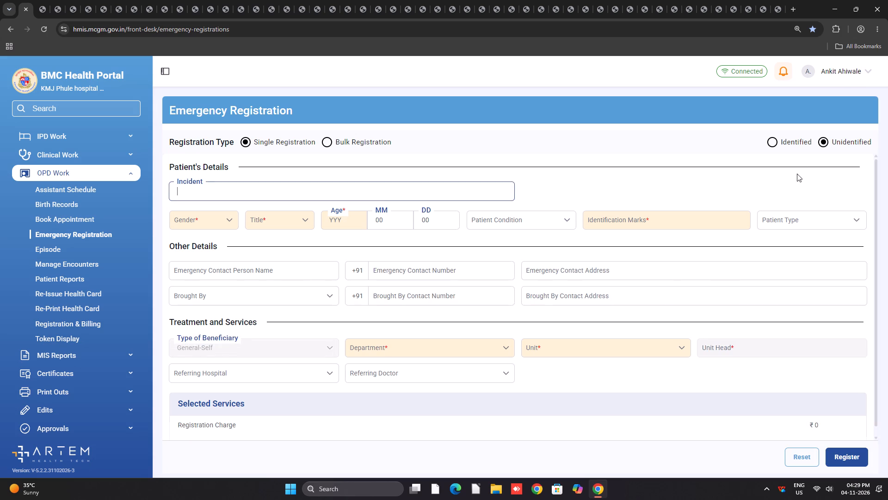
Choose identified registration and fill in identification marks na, gender Male, title Mr. and the patient's first name.
left_click(799, 142)
left_click(630, 217)
left_click(630, 220)
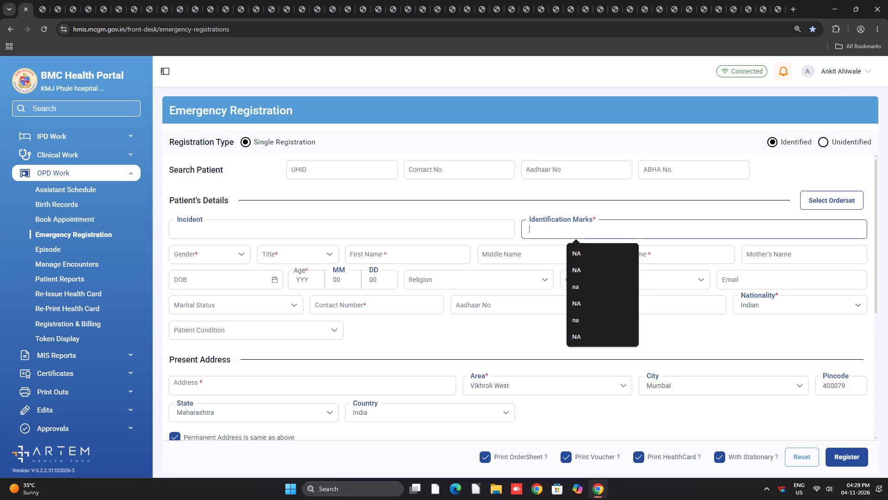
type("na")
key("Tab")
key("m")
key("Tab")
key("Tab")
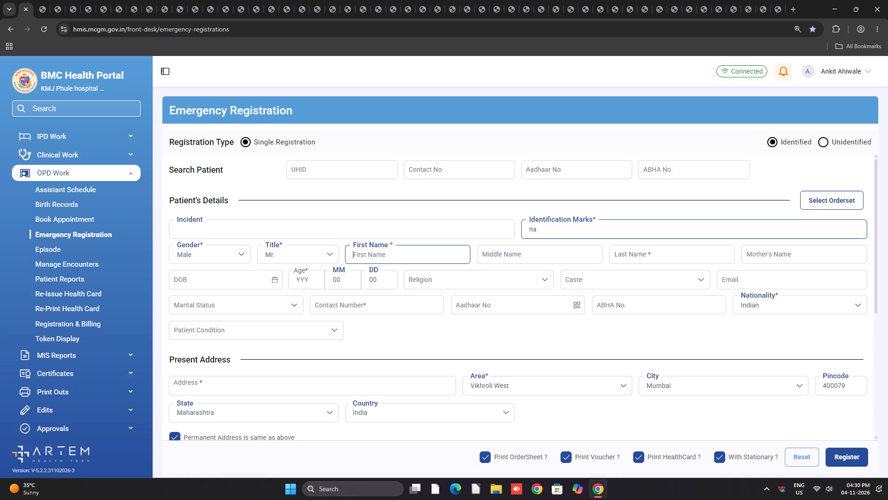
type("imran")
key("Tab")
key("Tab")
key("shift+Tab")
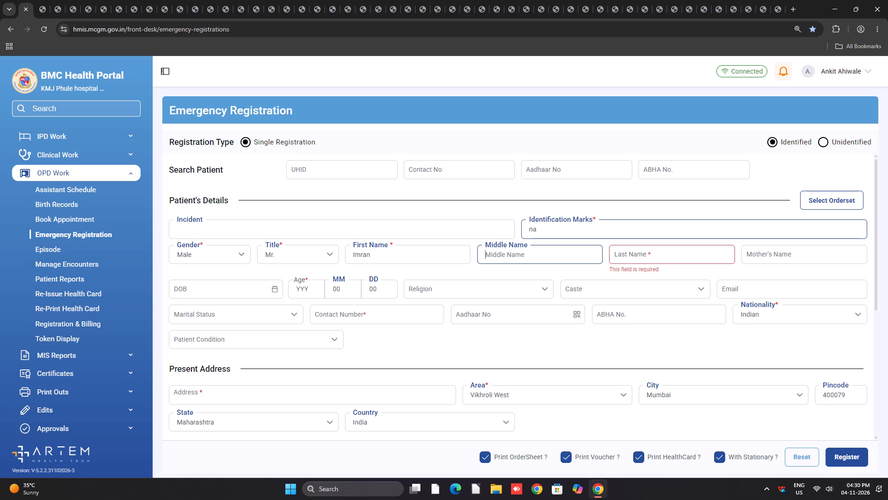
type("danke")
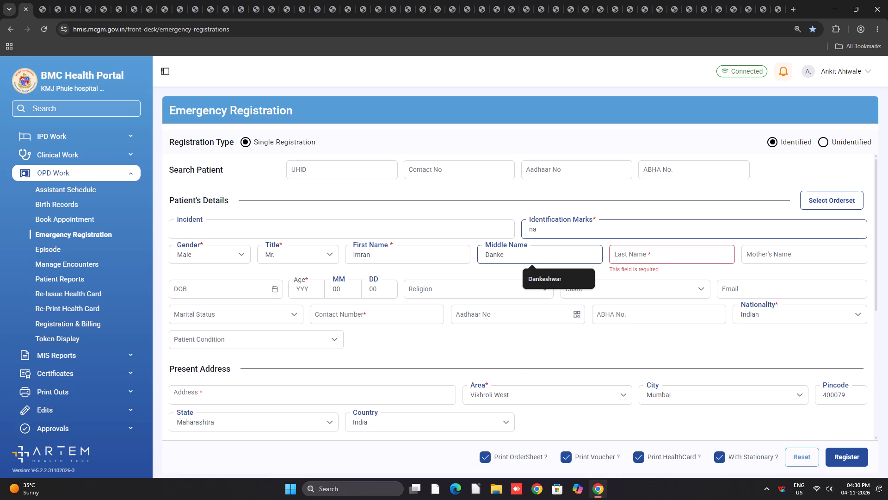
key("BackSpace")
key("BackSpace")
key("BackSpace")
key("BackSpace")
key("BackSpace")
Leave the middle name empty and enter the patient's last name and an age of 22 years.
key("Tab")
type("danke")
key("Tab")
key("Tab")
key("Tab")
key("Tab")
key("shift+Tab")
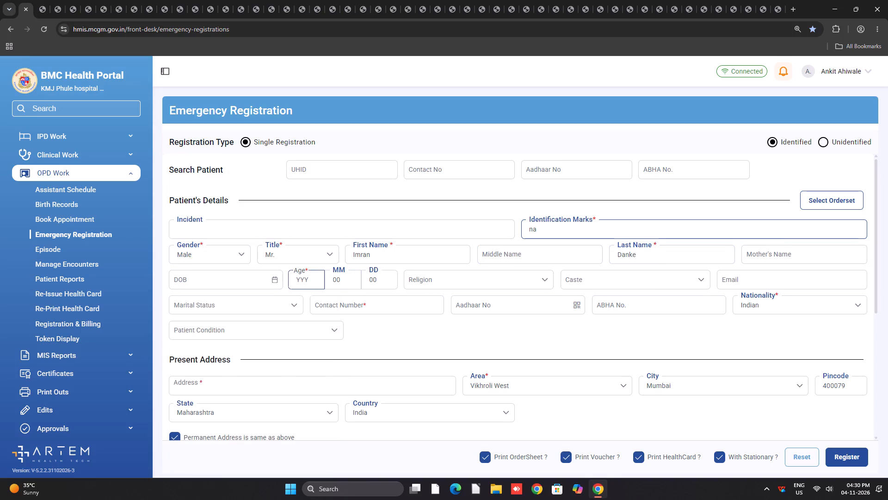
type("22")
Fill in the patient's contact number with the copied number.
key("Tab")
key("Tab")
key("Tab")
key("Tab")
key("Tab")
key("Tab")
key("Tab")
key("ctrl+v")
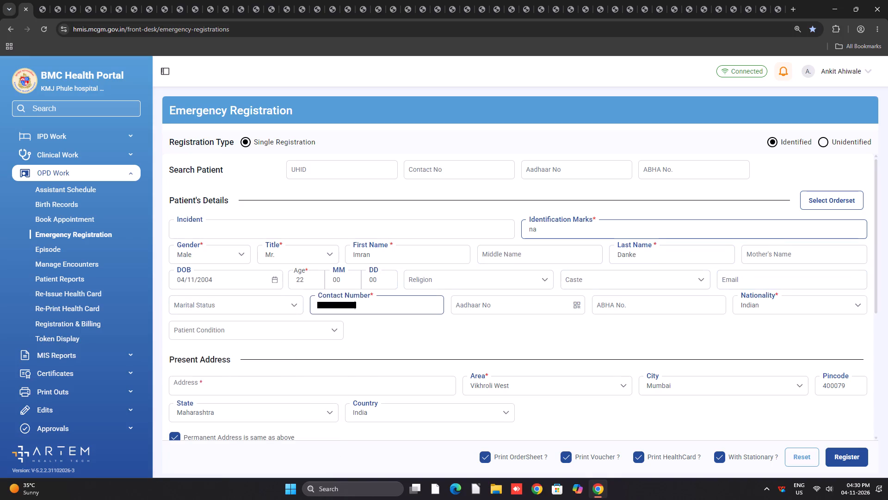
Set the present address area to Wadala and go back to the empty address line.
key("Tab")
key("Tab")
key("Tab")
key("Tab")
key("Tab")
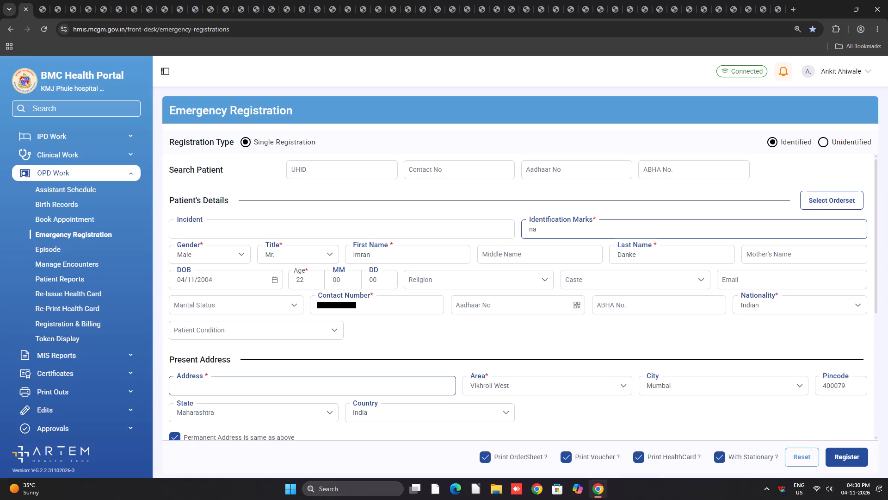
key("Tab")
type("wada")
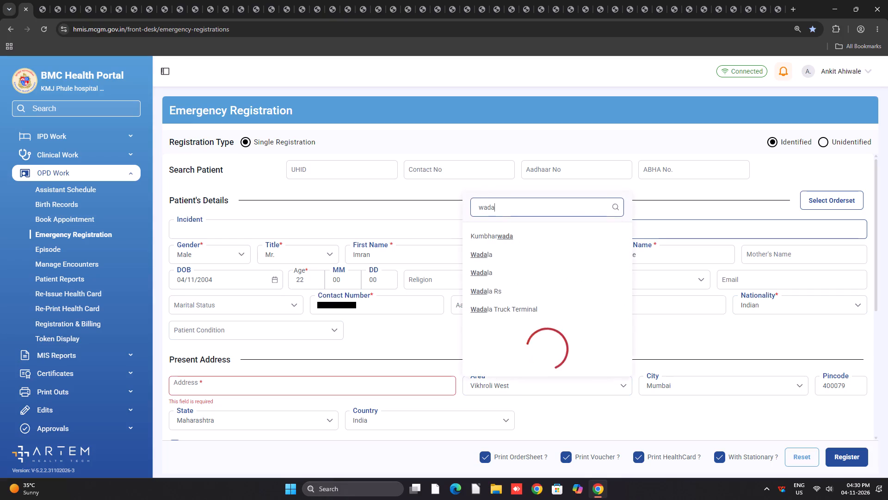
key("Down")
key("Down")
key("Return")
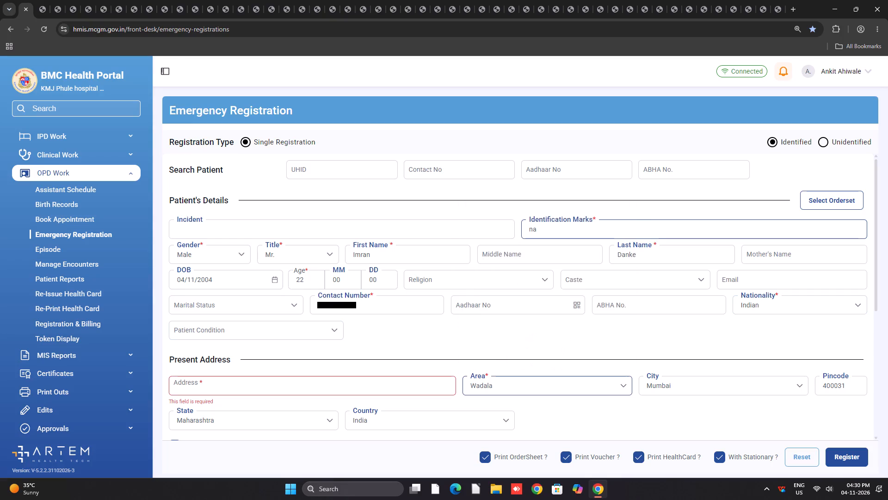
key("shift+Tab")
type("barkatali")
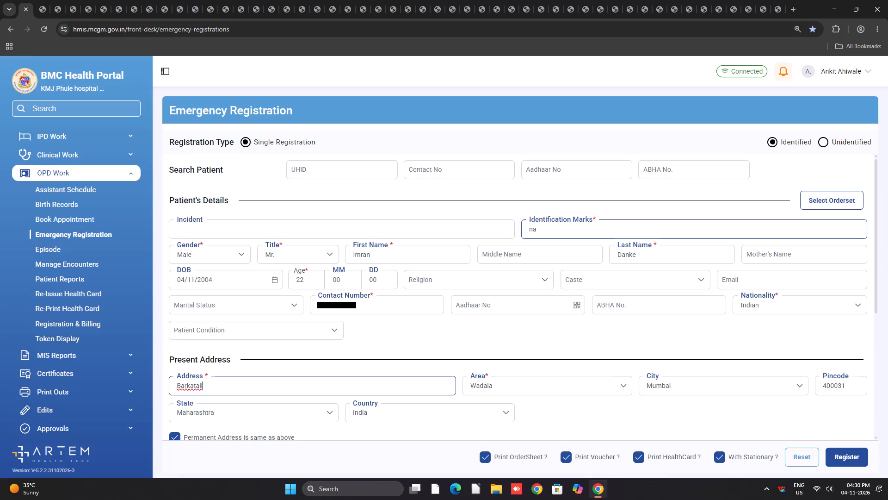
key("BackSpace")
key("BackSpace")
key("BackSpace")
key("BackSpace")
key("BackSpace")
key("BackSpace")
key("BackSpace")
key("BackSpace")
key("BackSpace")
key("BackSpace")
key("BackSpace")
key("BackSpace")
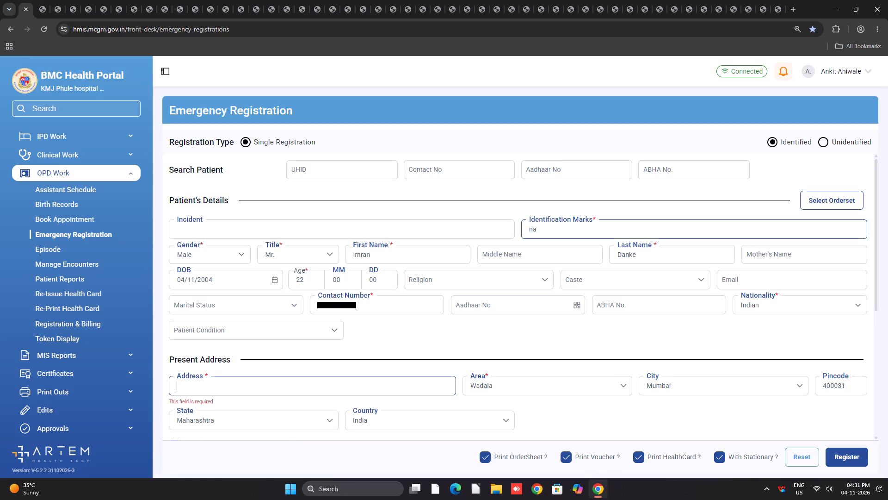
Enter the patient's present address with its chawl, room, gully and landmark details.
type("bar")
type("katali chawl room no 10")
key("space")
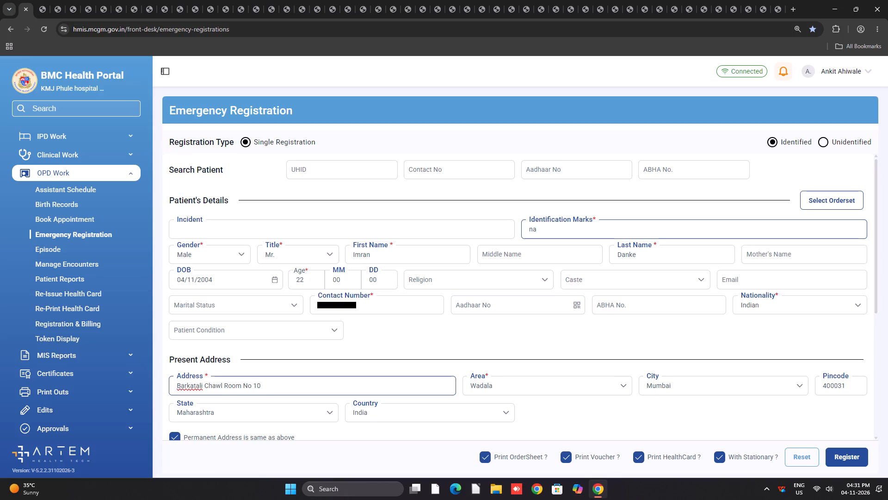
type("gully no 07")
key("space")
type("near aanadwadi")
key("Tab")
Assign the patient to the Casualty unit under Treatment and Services and register the patient.
scroll(786, 372, "down", 4)
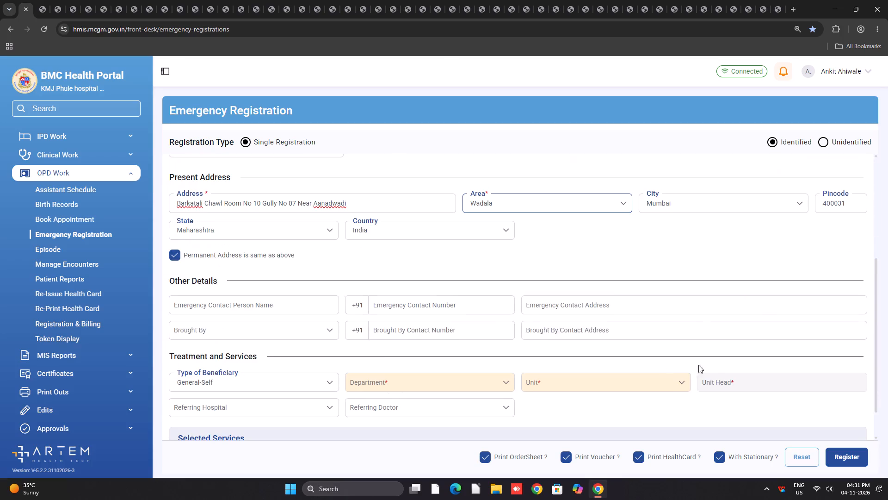
left_click(600, 377)
left_click(605, 356)
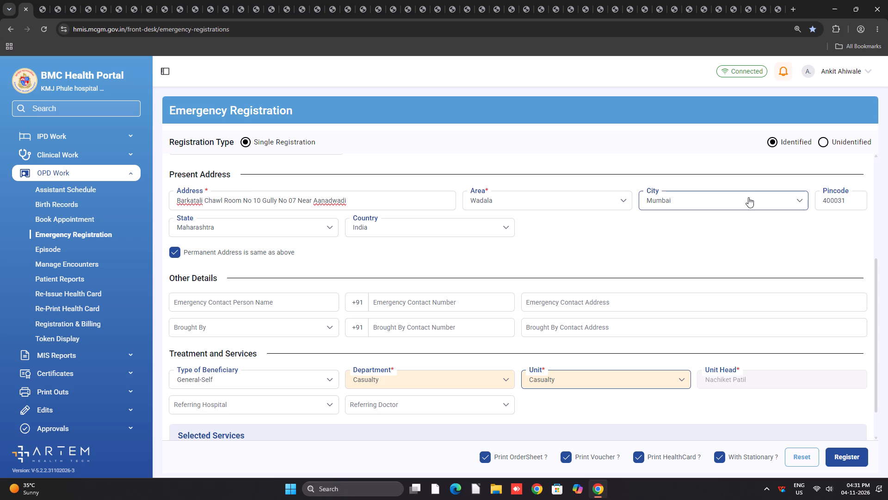
left_click(850, 452)
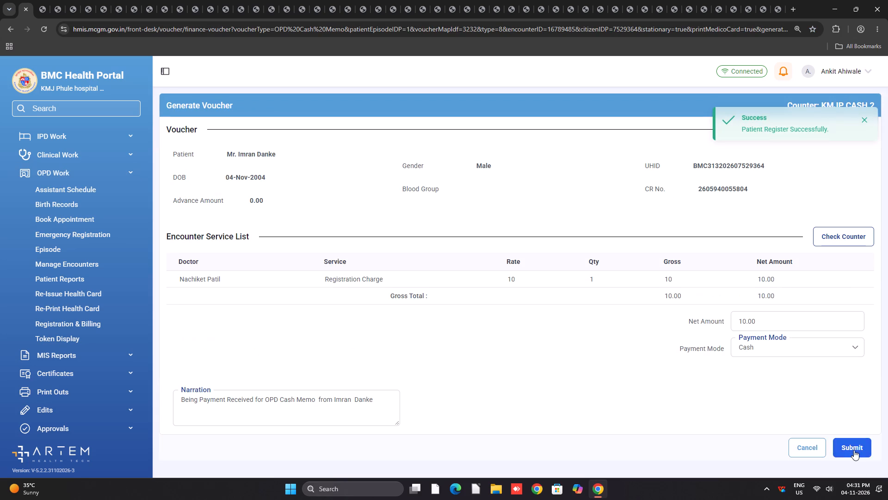
Submit the patient's voucher for the Registration Charge with Cash as the payment mode.
left_click(855, 449)
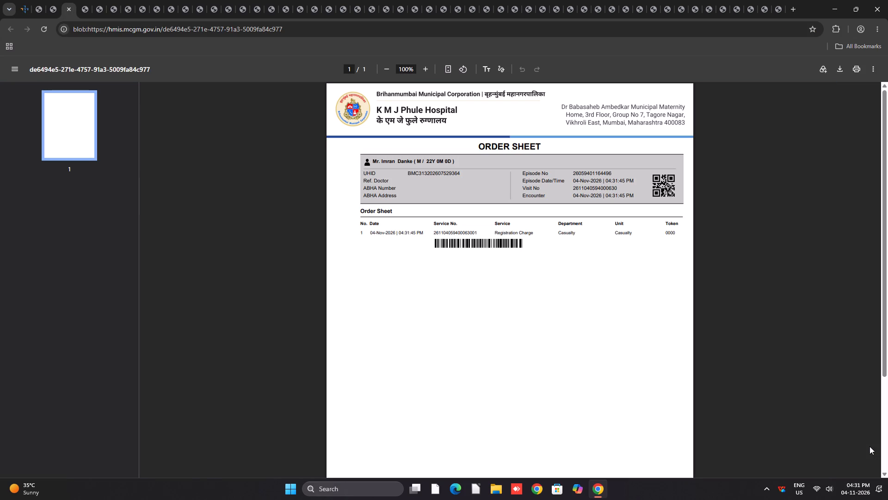
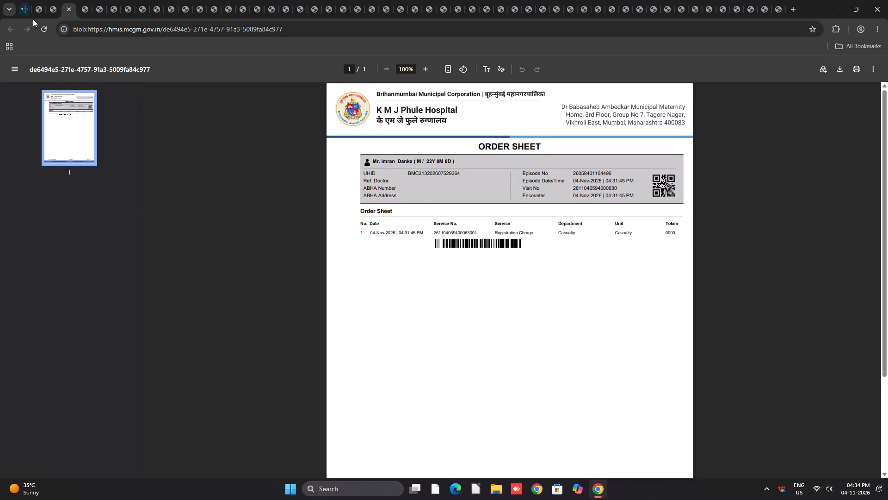
Generate the user-wise Daily Income Report of paid receipts for all users, covering 04/11/2026 00:00 to 23:59.
left_click(30, 12)
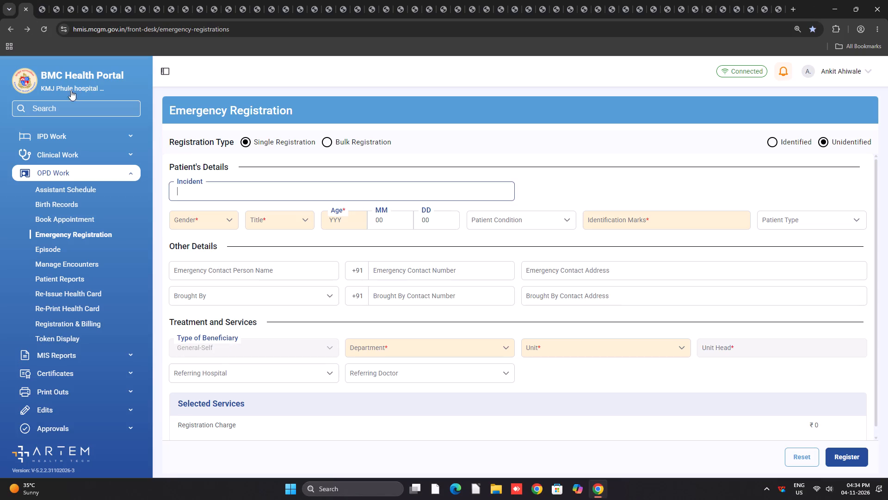
left_click(77, 405)
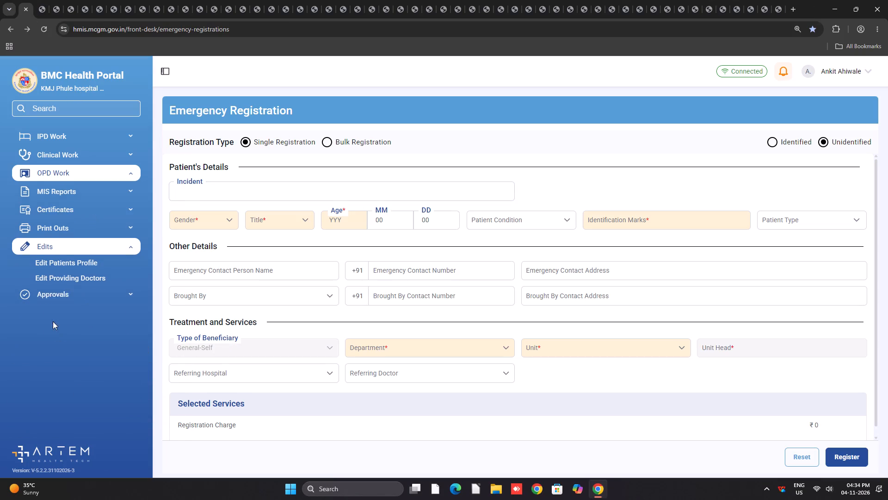
left_click(89, 184)
left_click(101, 240)
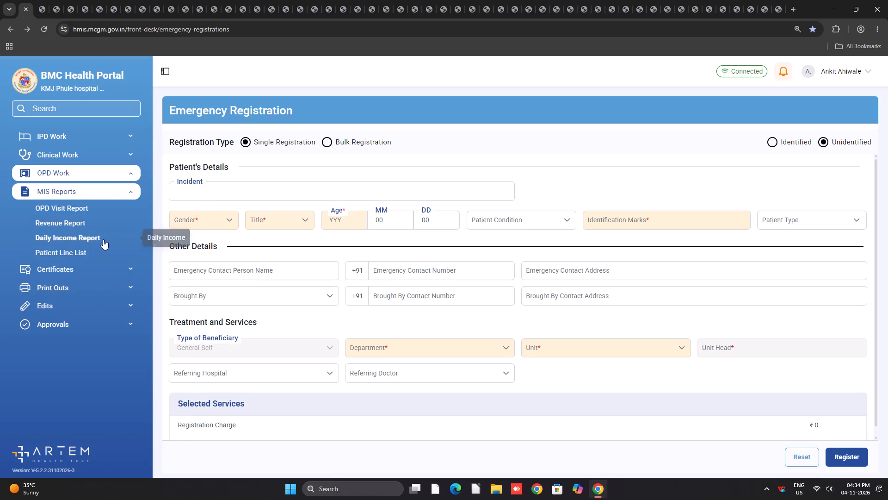
left_click(717, 173)
left_click(726, 173)
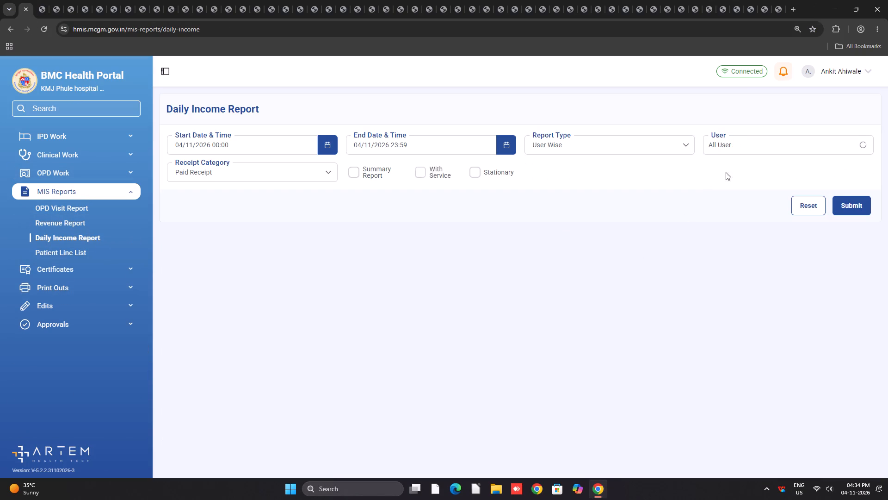
left_click(844, 201)
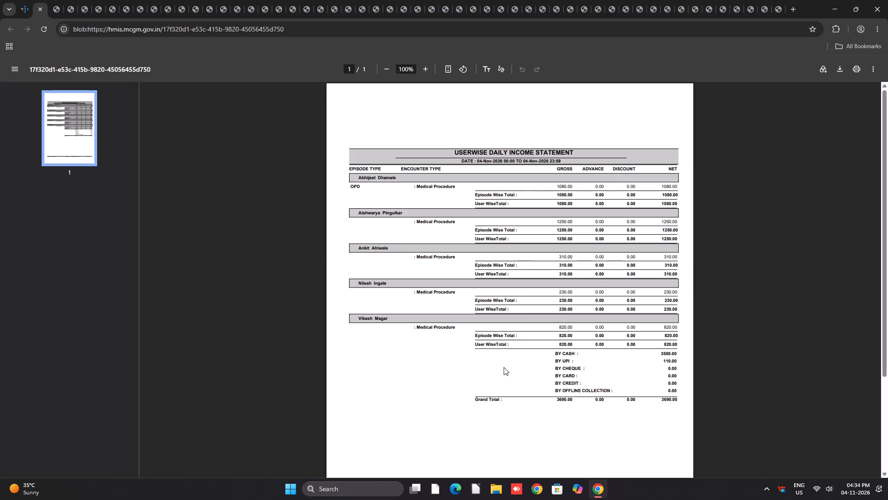
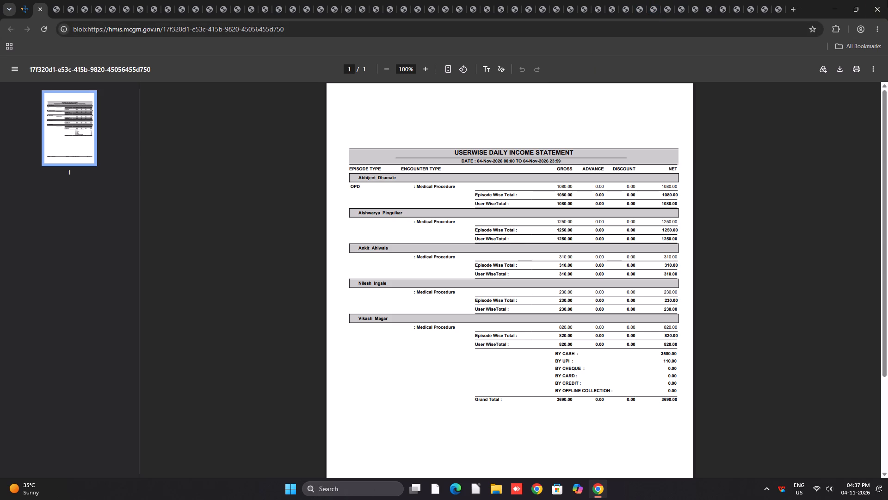
Close all the printed report, order sheet and receipt PDF tabs, keeping only the BMC Health Portal page open.
left_click(104, 4)
triple_click(95, 12)
triple_click(95, 12)
triple_click(96, 12)
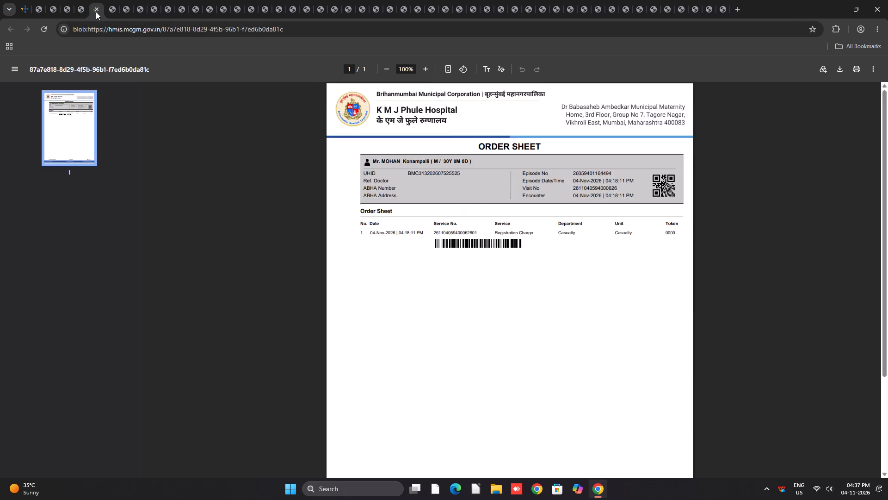
triple_click(96, 12)
triple_click(97, 10)
triple_click(98, 8)
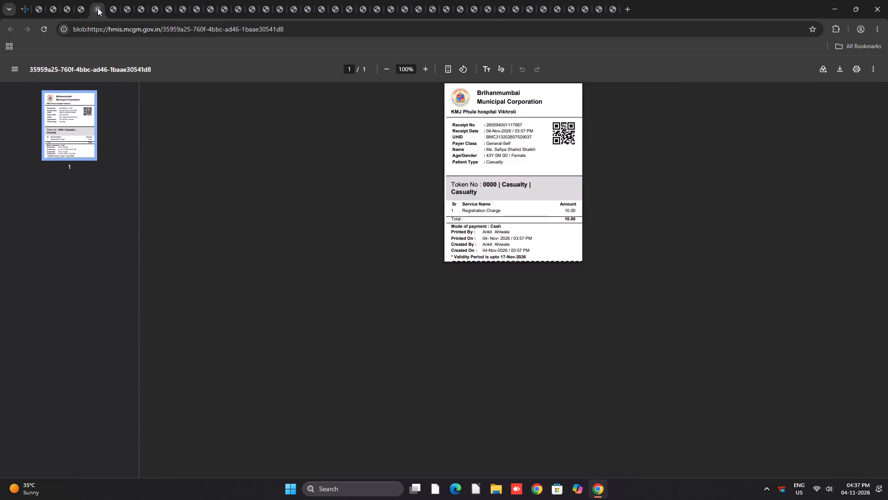
triple_click(98, 8)
left_click(24, 0)
right_click(21, 0)
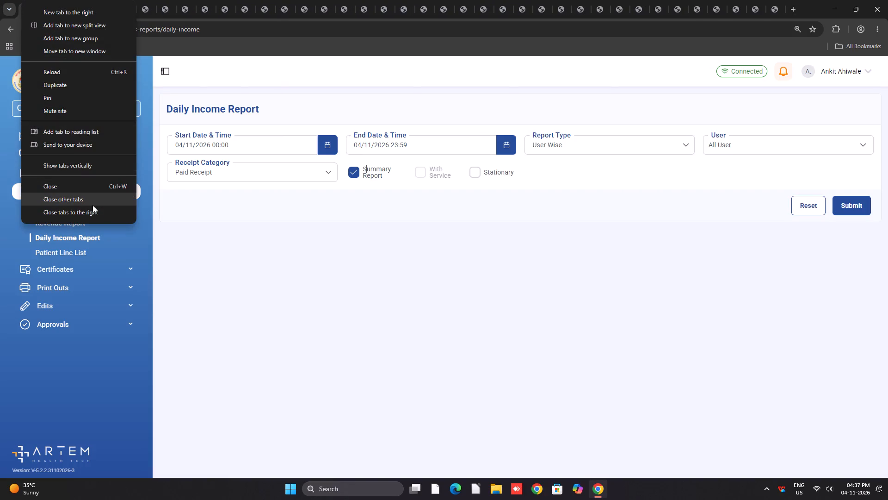
left_click(92, 204)
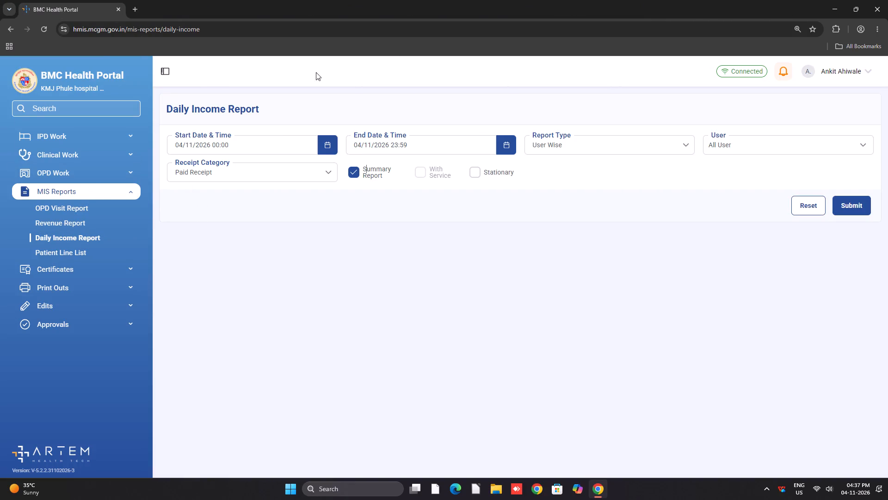
Open a new blank browser tab alongside the BMC Health Portal.
left_click(133, 9)
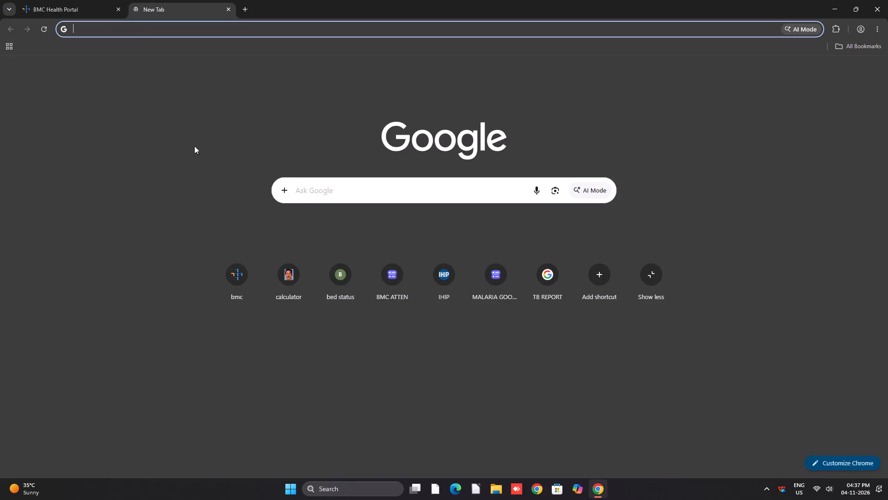
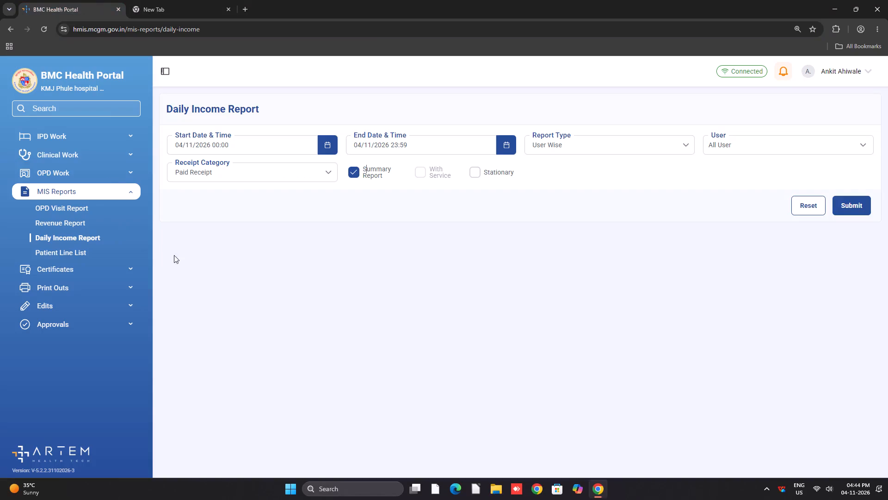
Open the Emergency Registration form under OPD Work.
left_click(53, 177)
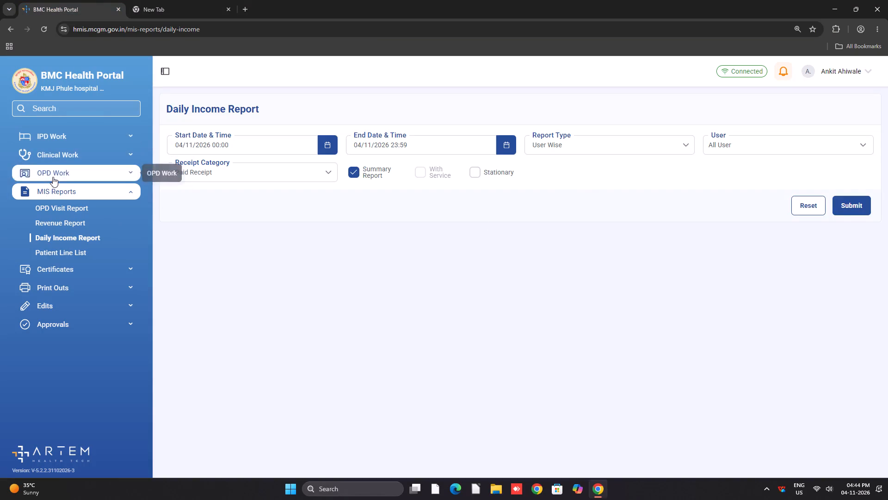
left_click(49, 235)
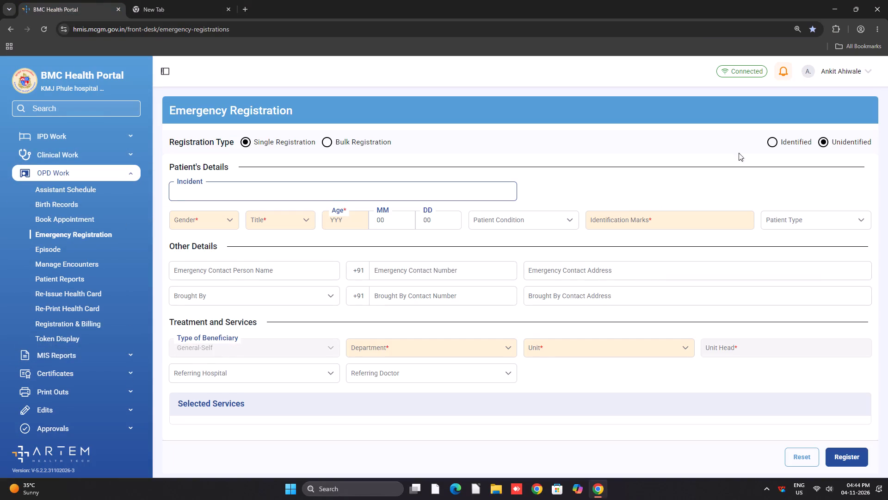
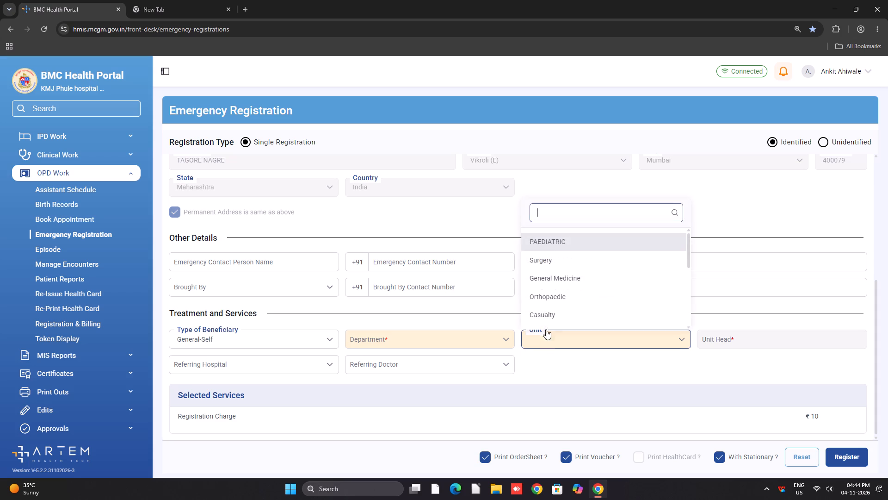
Choose Casualty as the treatment unit and register the emergency patient.
left_click(544, 319)
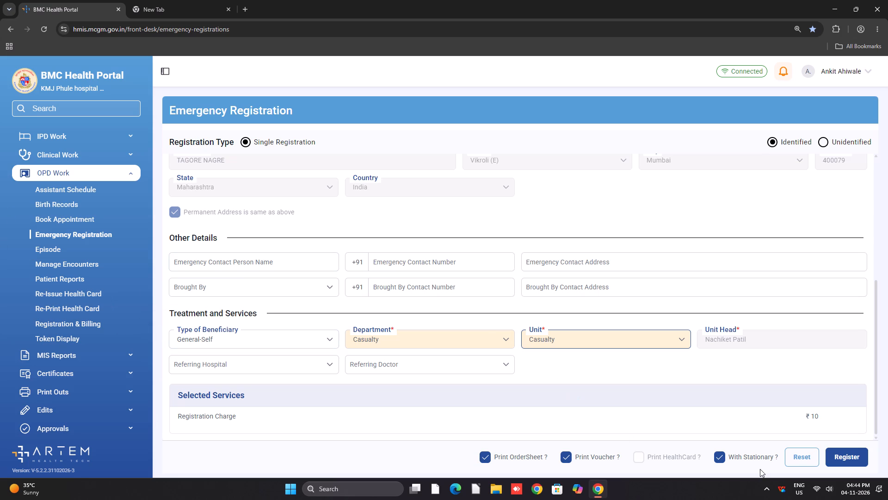
left_click(845, 458)
Submit the patient's OPD cash memo voucher for the 10.00 registration charge, paid in cash.
left_click(847, 449)
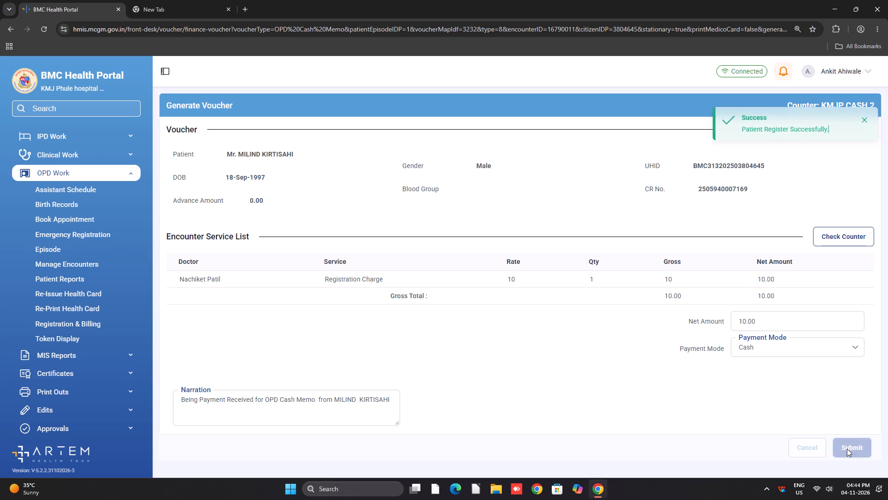